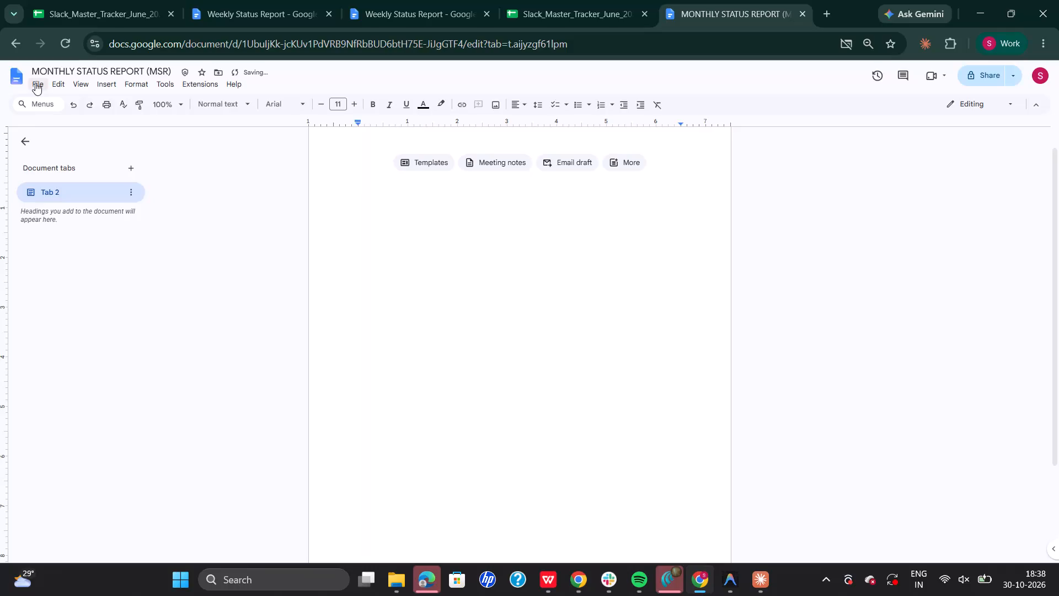
Upload the October 2026 (v2) MSR Word document from the Downloads folder and open it as a document.
click(35, 82)
click(63, 115)
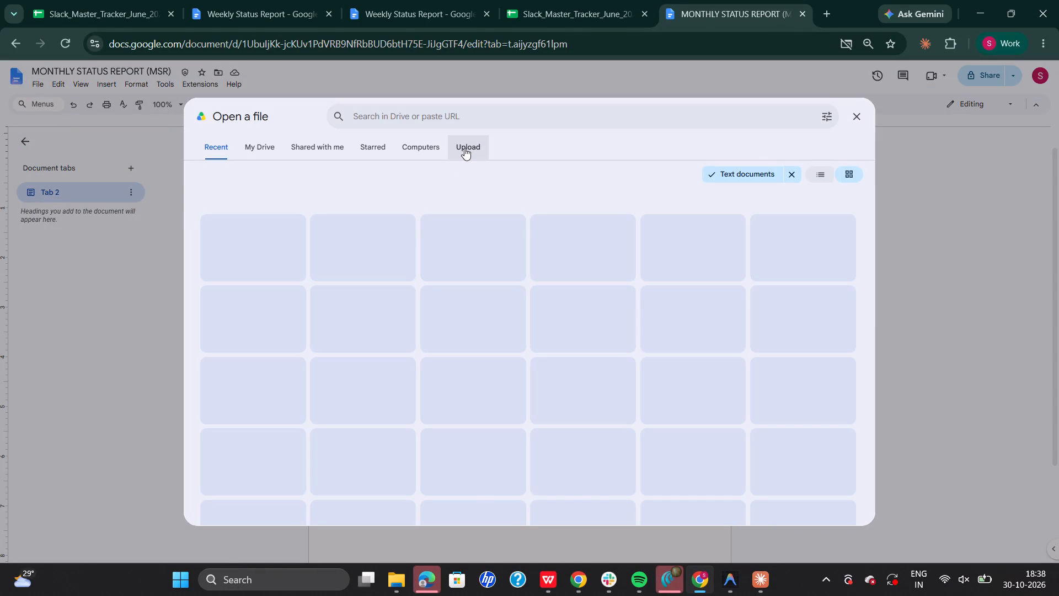
click(464, 148)
click(520, 364)
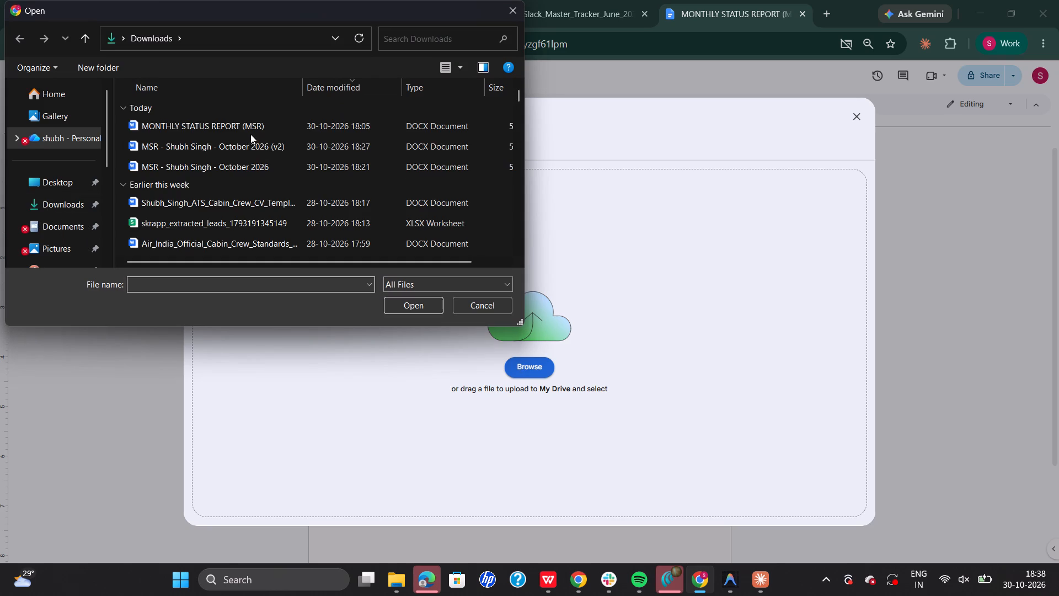
click(253, 132)
click(292, 147)
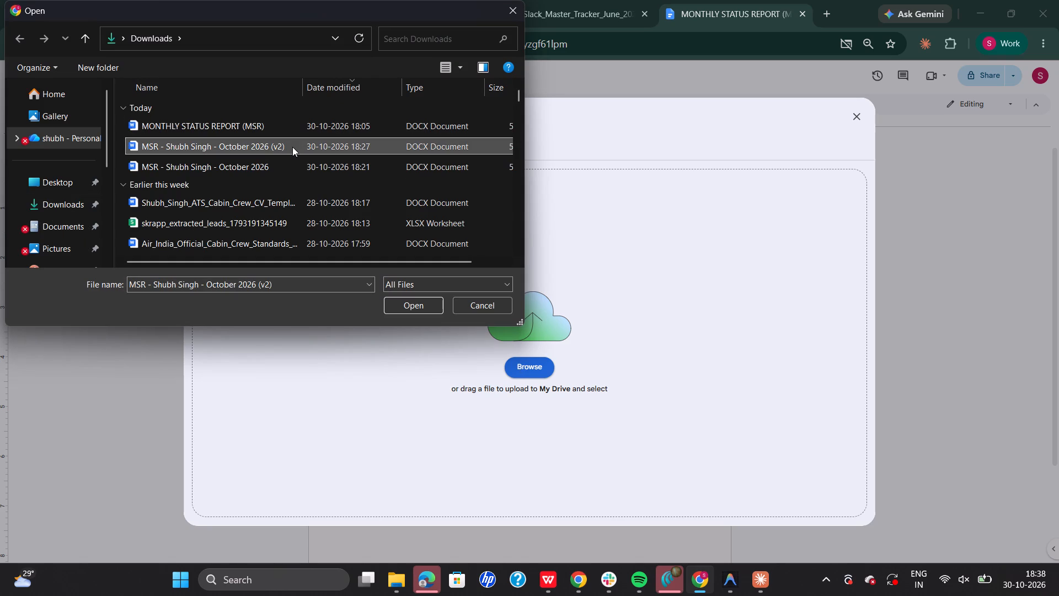
click(415, 300)
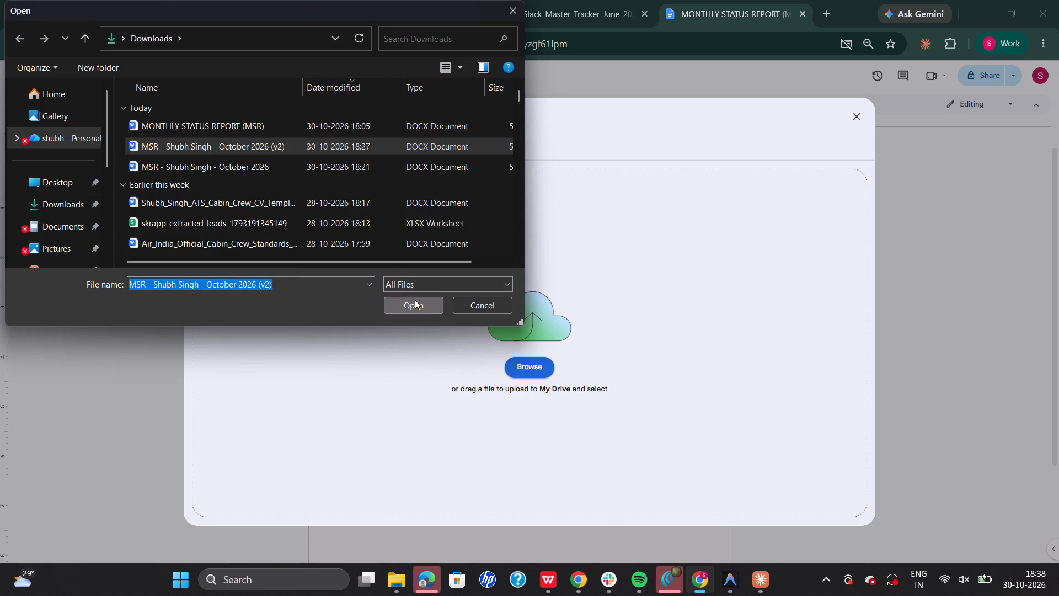
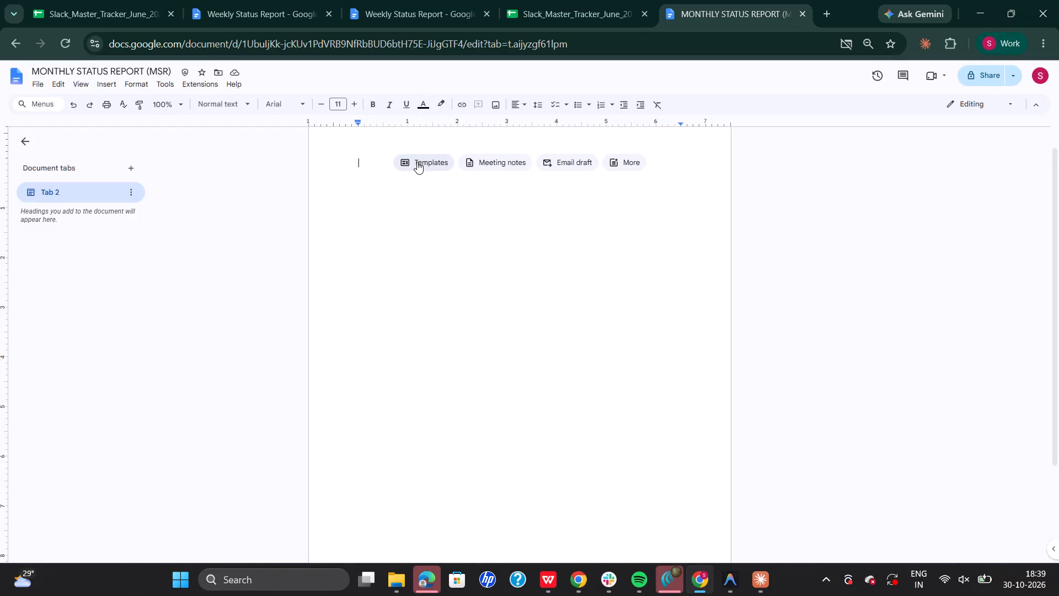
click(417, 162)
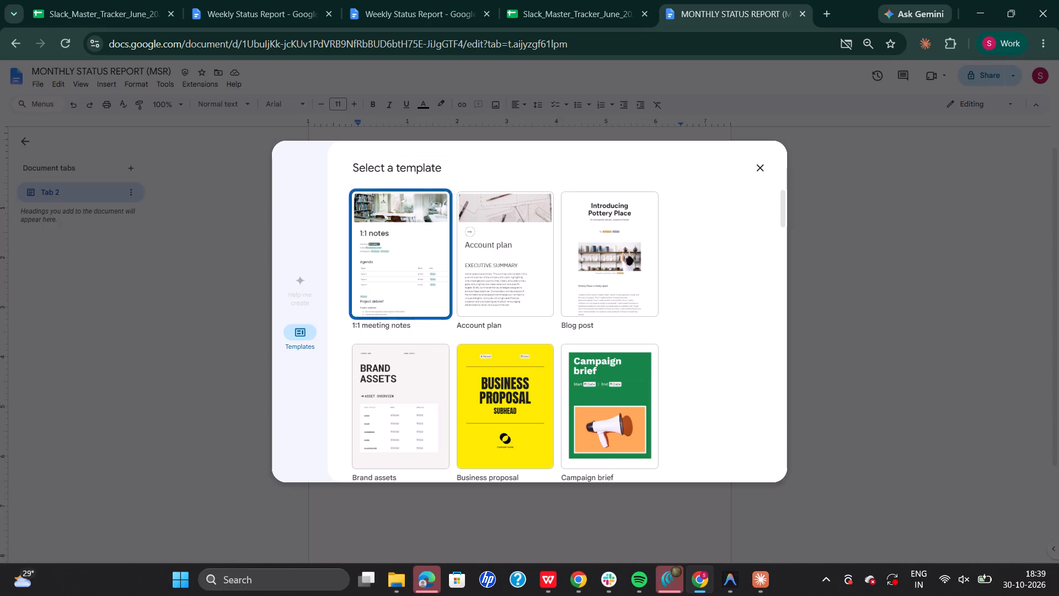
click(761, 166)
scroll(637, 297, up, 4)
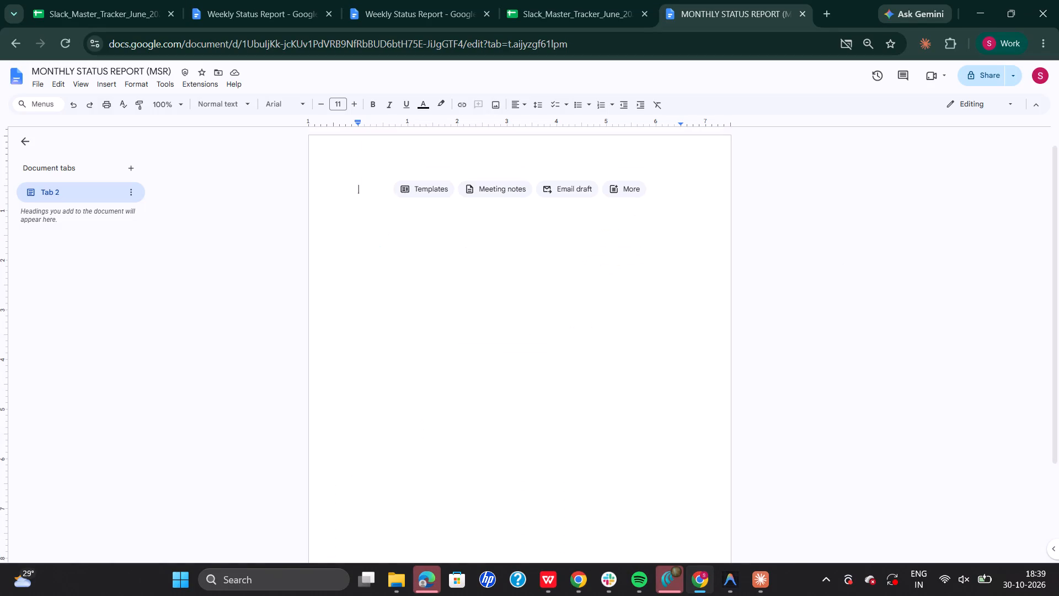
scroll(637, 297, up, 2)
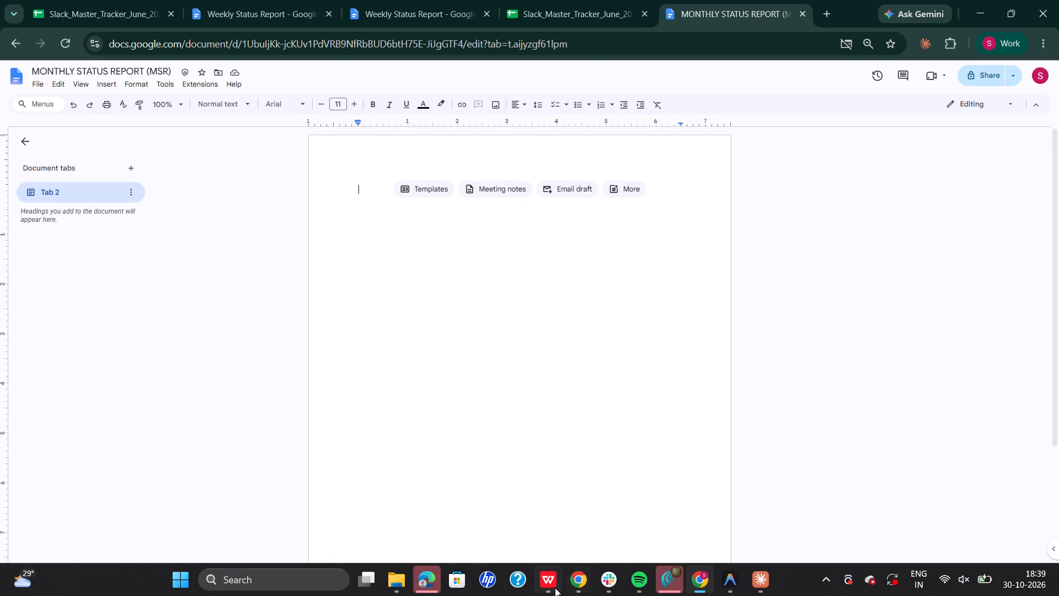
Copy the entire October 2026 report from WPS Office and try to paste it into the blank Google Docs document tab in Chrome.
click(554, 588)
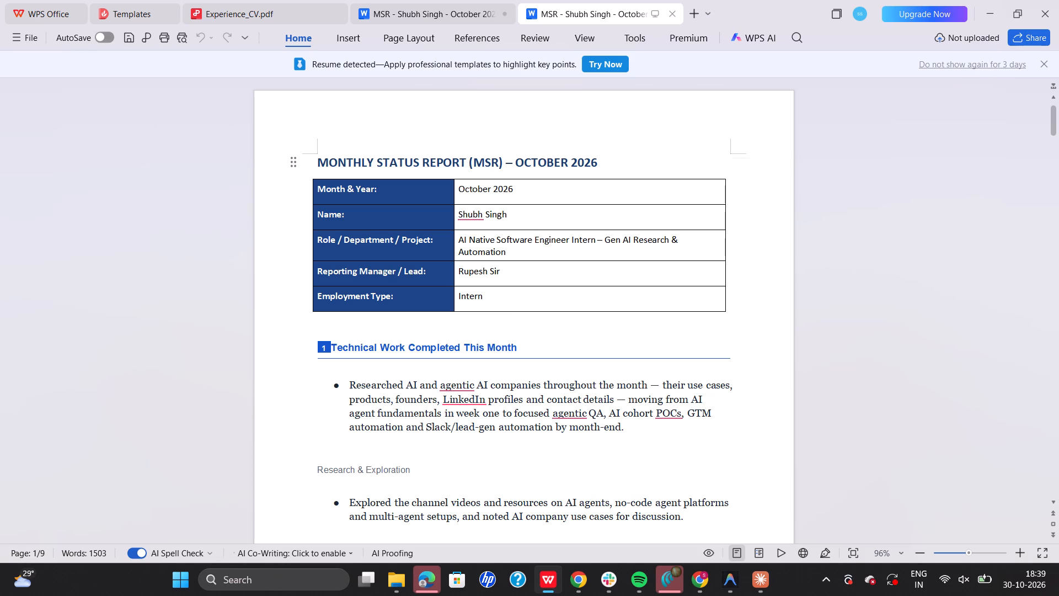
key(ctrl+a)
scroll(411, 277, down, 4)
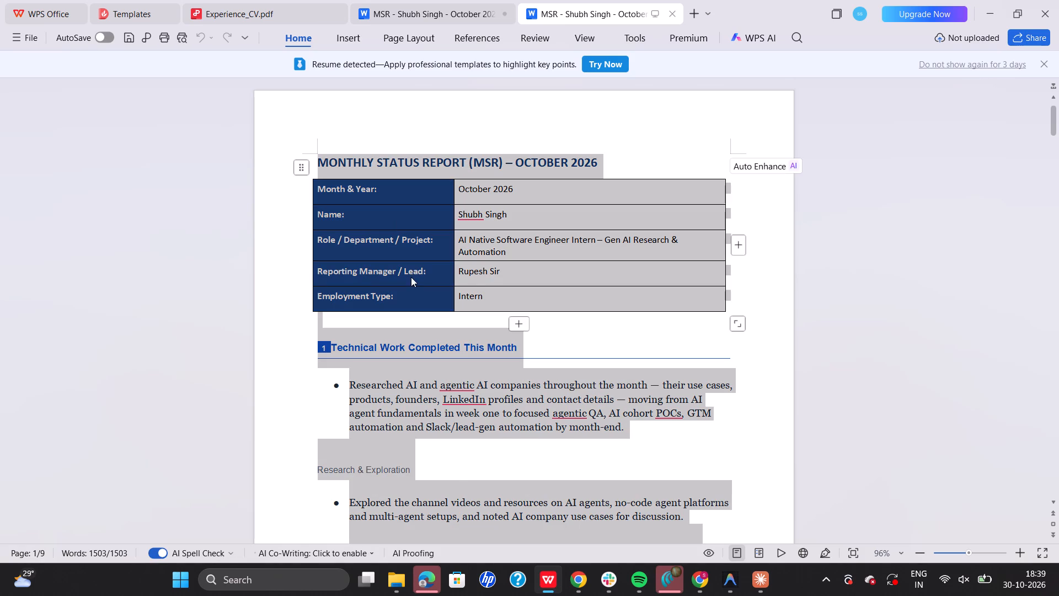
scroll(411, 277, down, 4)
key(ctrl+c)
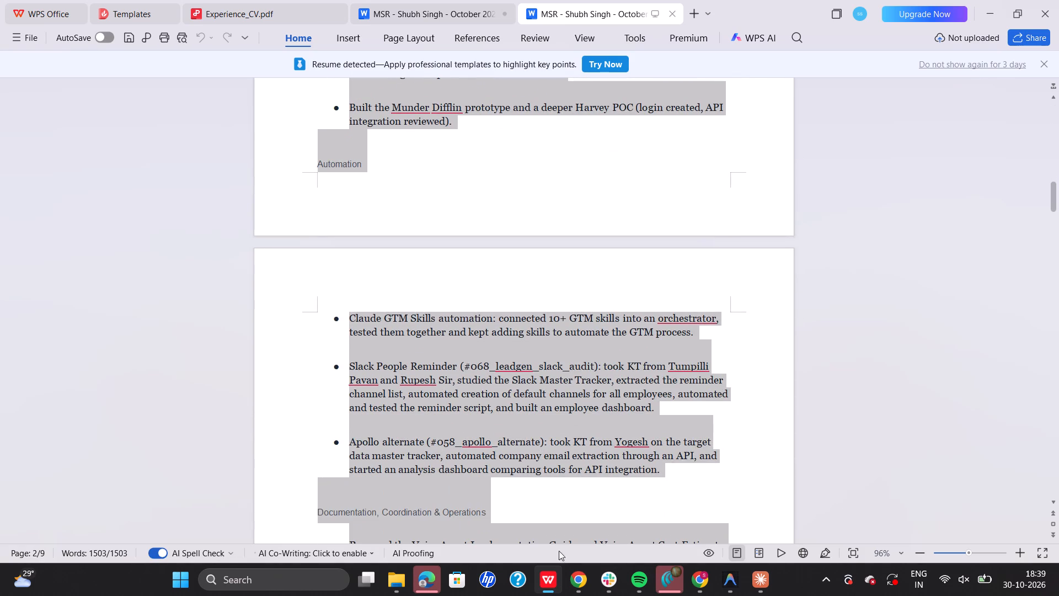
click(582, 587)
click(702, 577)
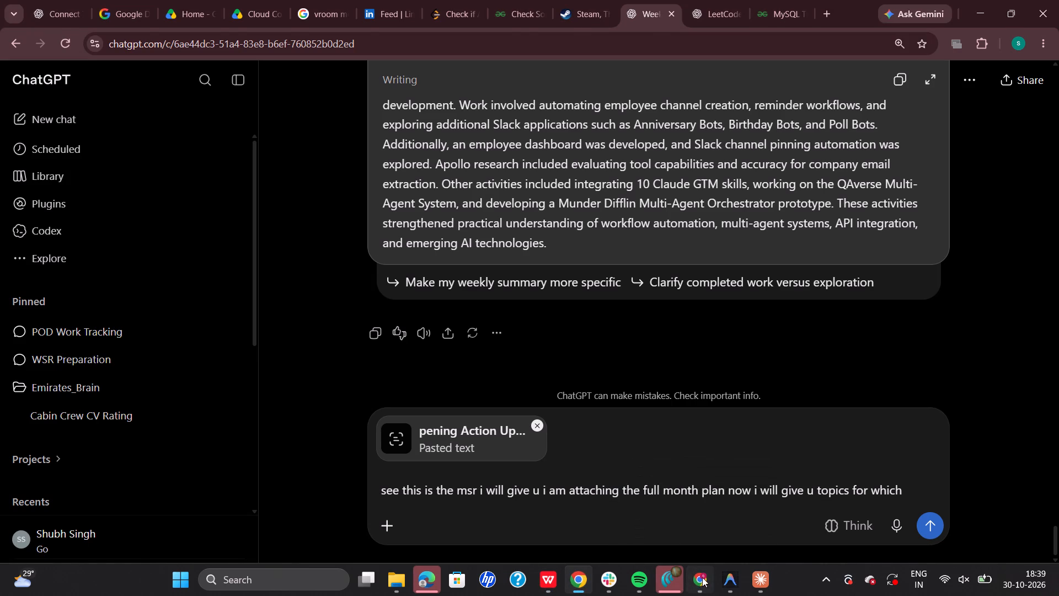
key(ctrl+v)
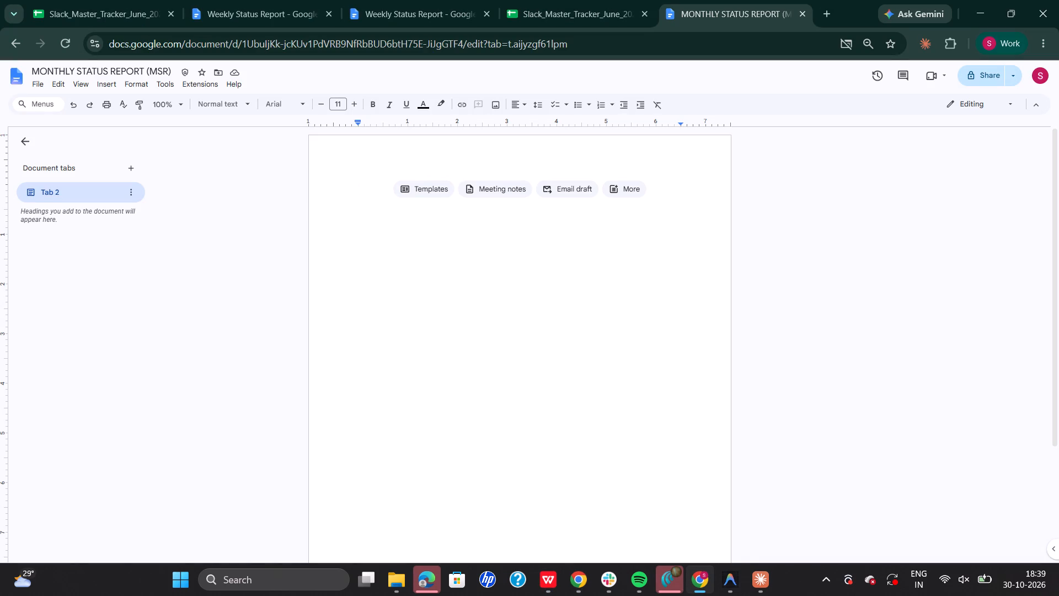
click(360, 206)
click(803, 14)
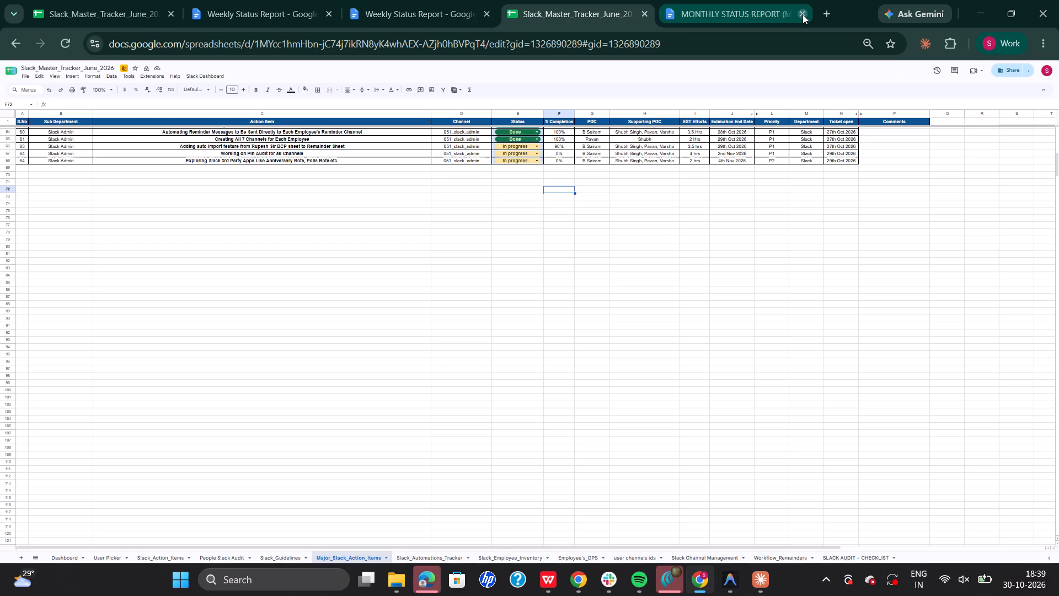
Search the web for docs in a new browser tab and create a blank Google Docs document from the result.
click(694, 13)
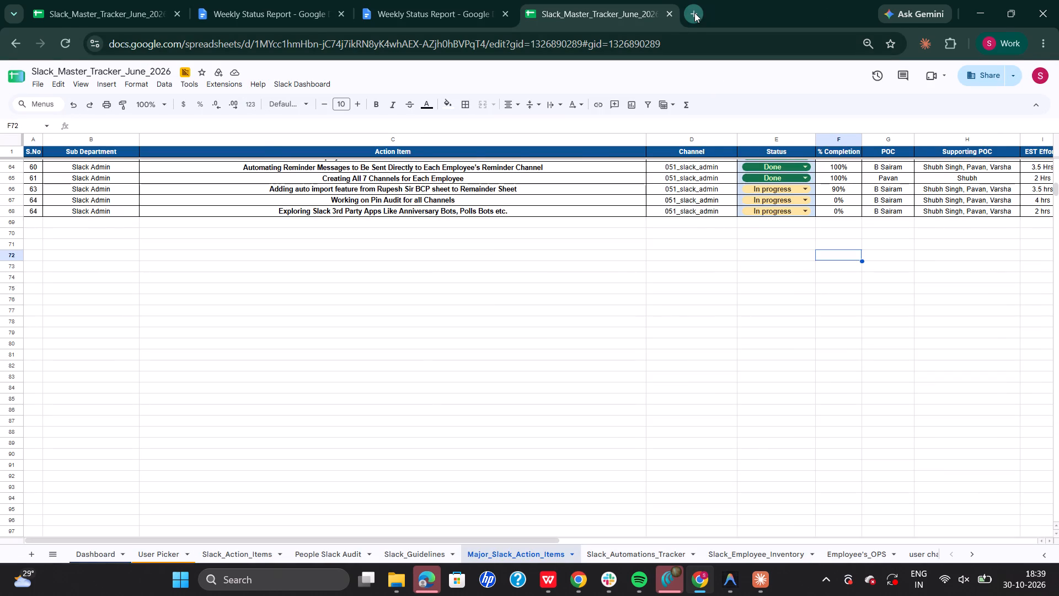
click(467, 299)
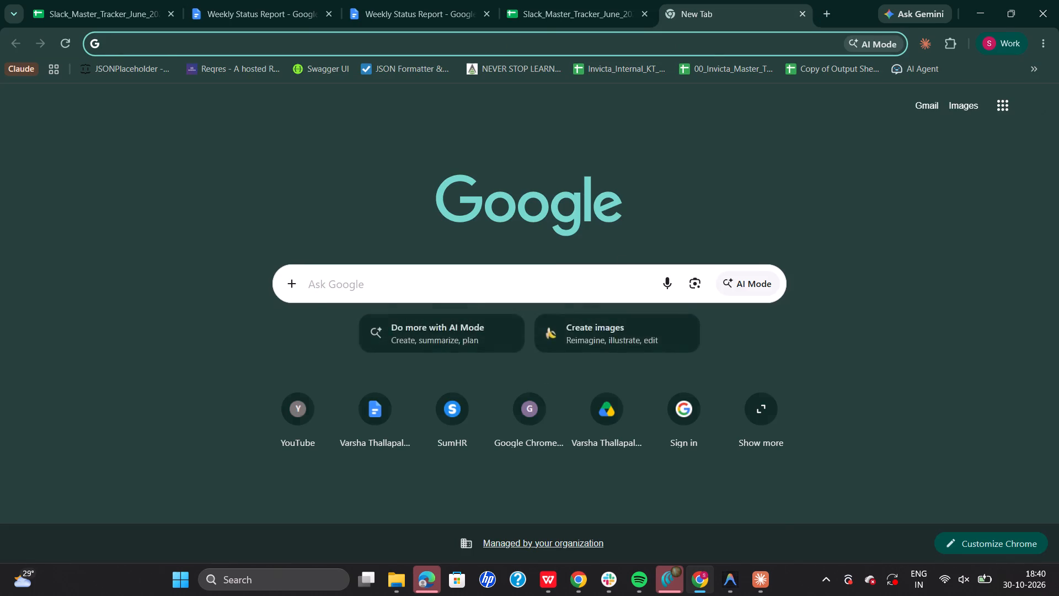
text(do)
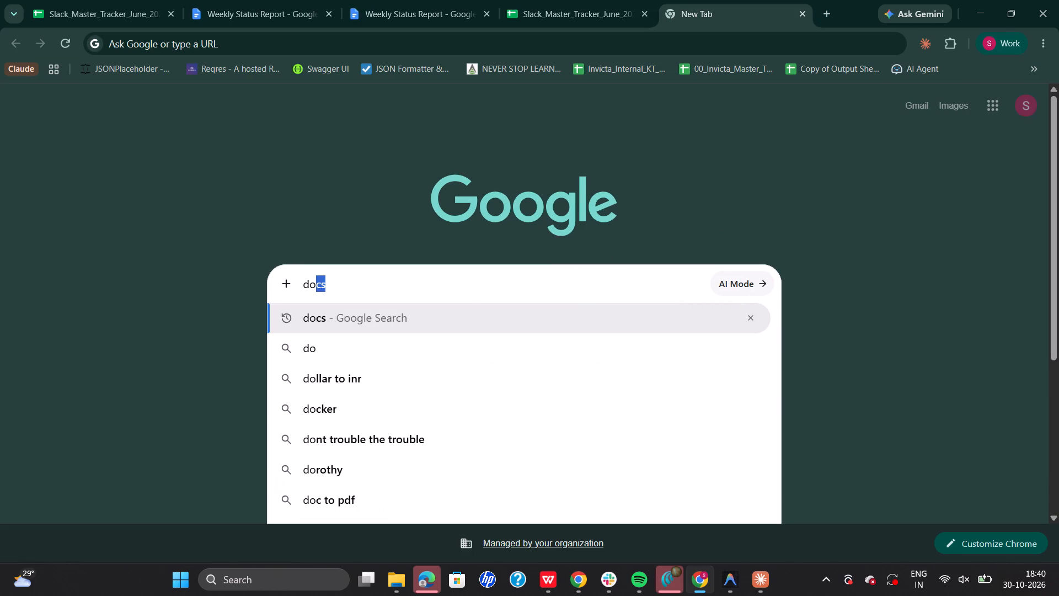
key(Return)
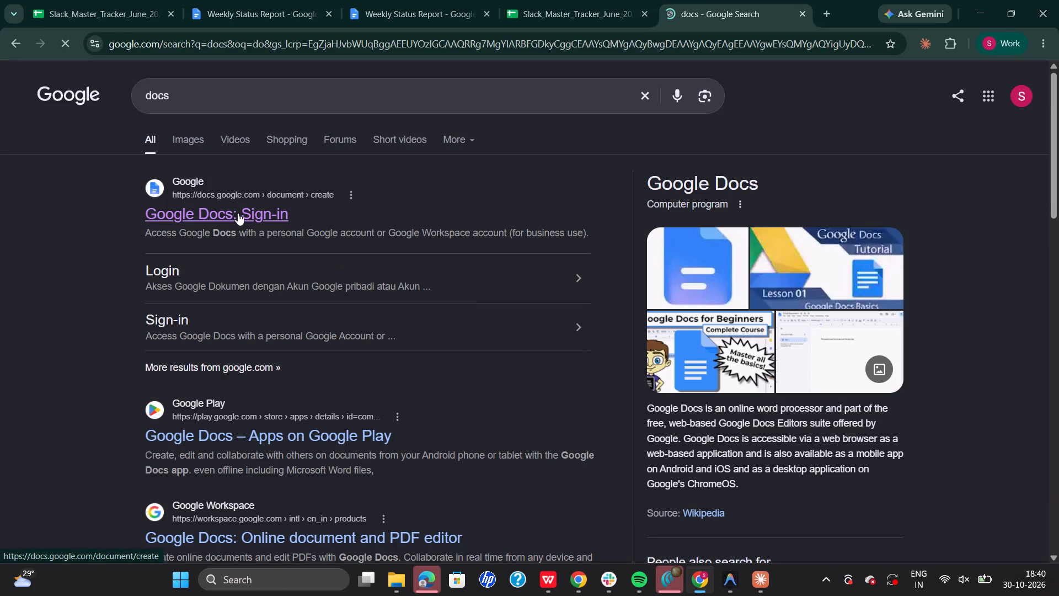
click(238, 213)
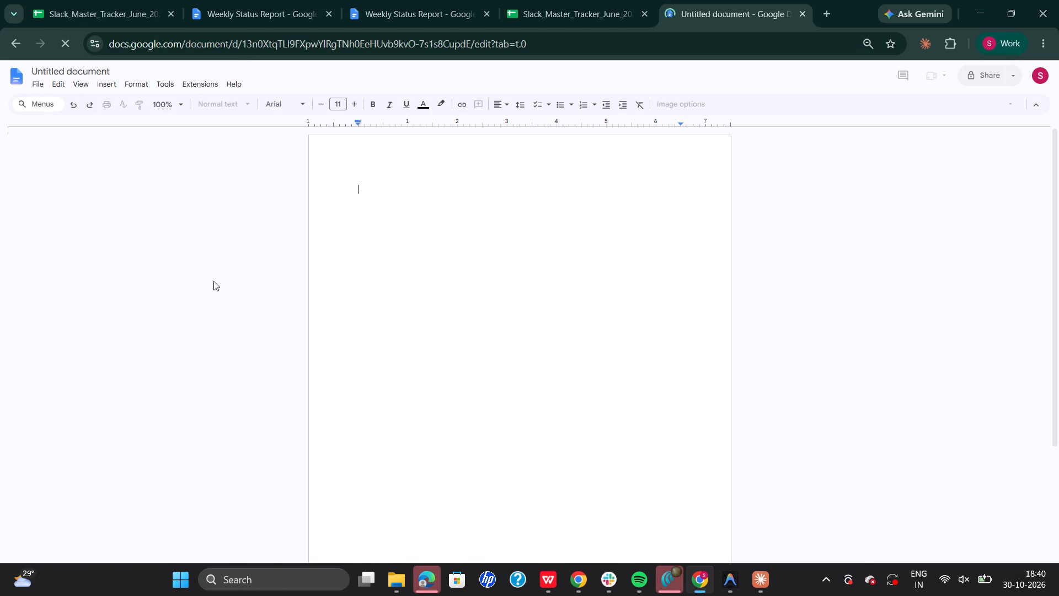
Upload the October 2026 (v2) MSR Word document from the Downloads folder and open it in Google Docs.
key(ctrl+plus)
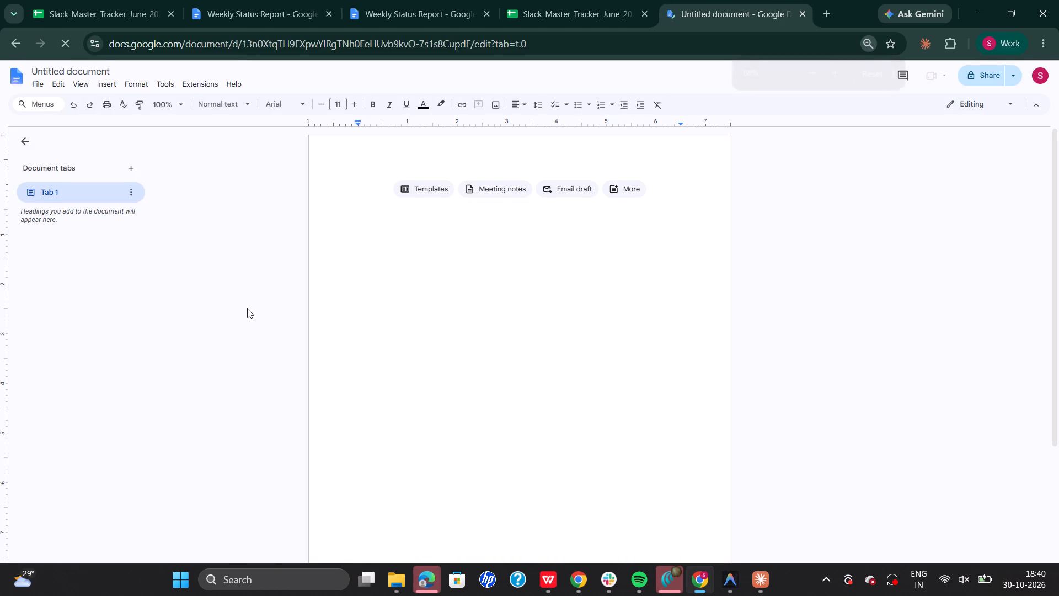
key(ctrl+plus)
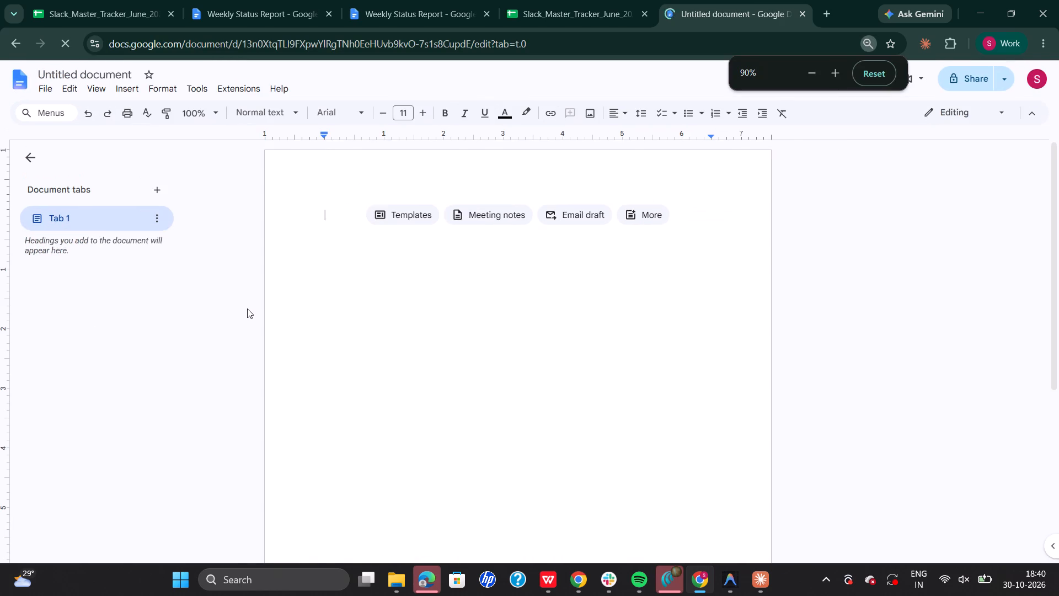
key(ctrl+plus)
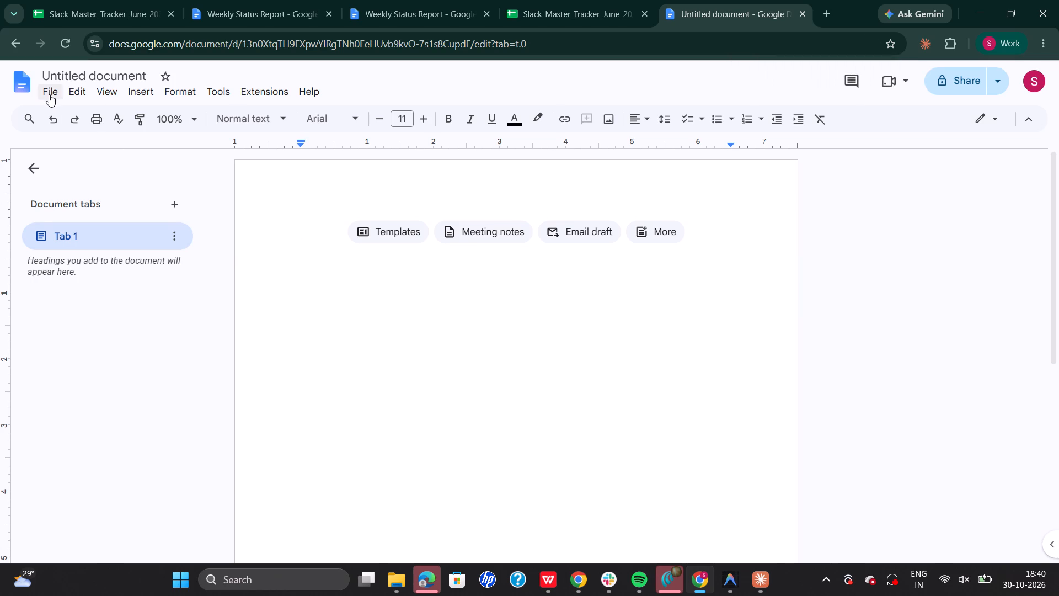
click(49, 93)
click(85, 143)
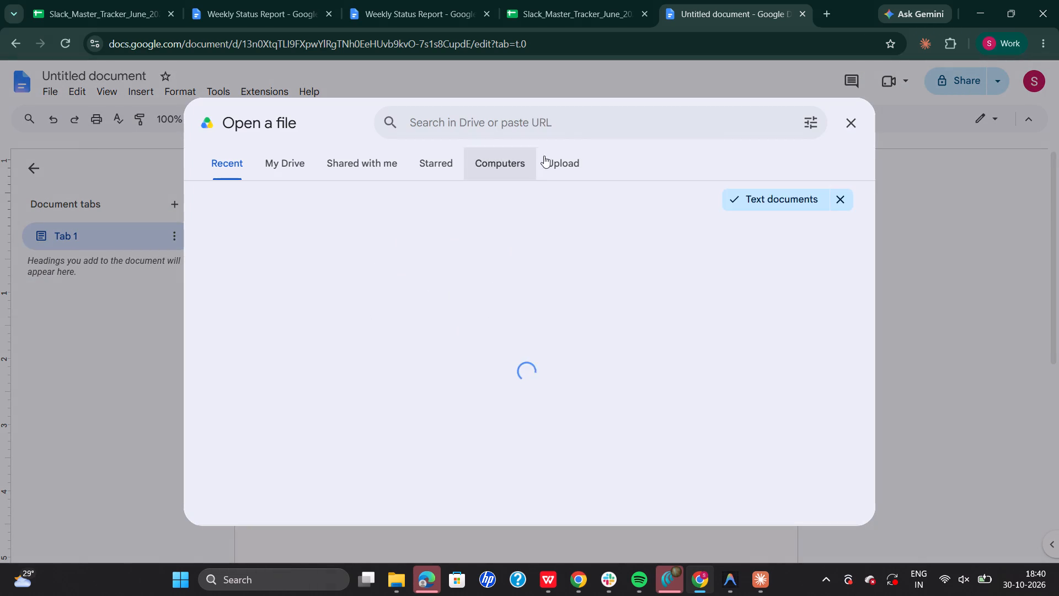
click(568, 165)
click(542, 385)
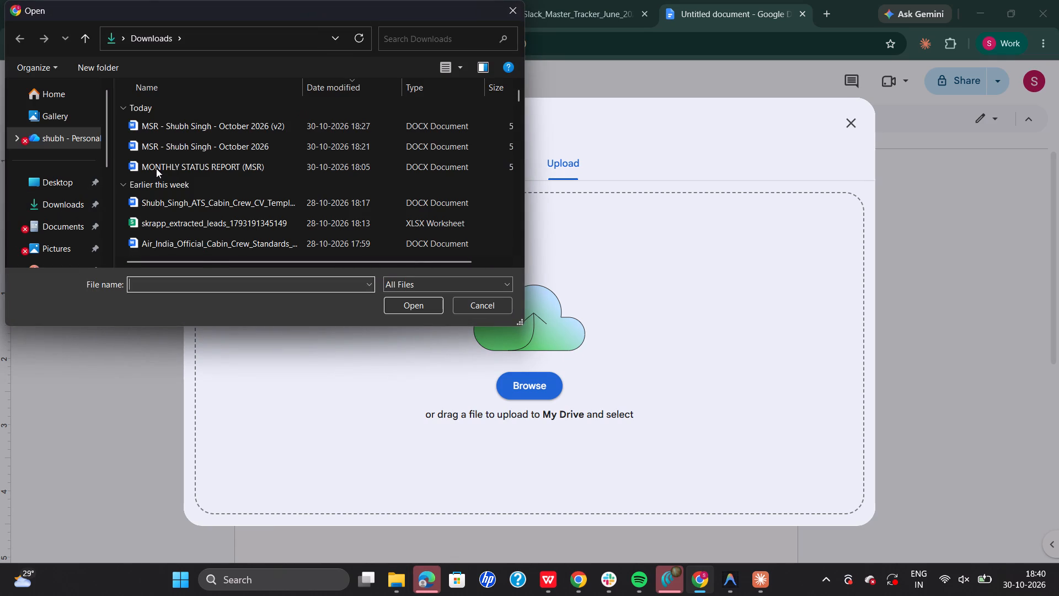
click(280, 123)
click(418, 304)
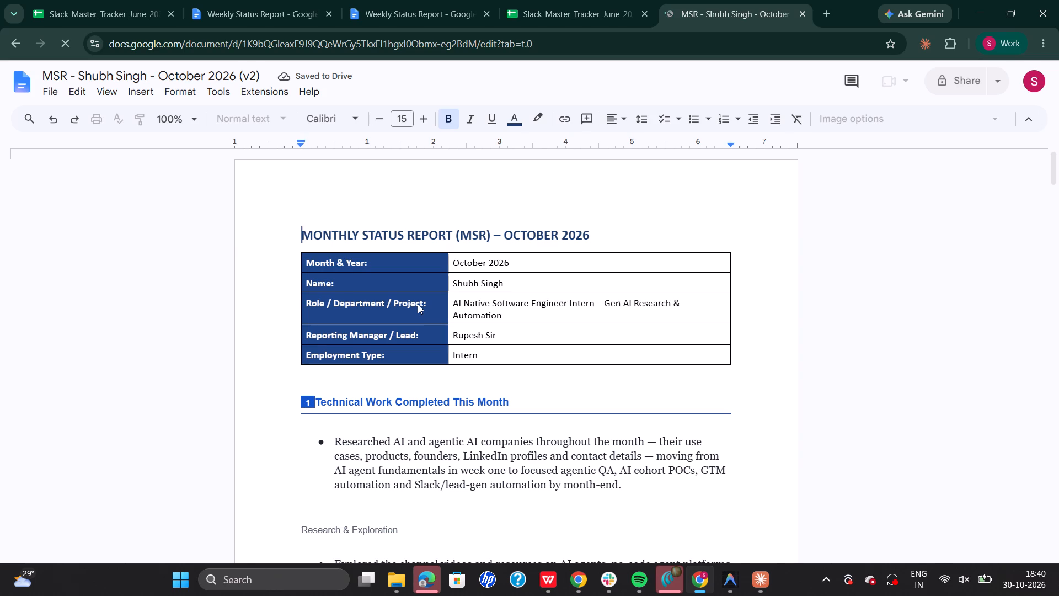
Switch to WPS Office and examine the two open October 2026 MSR documents, back to their first pages.
click(548, 583)
scroll(597, 273, up, 14)
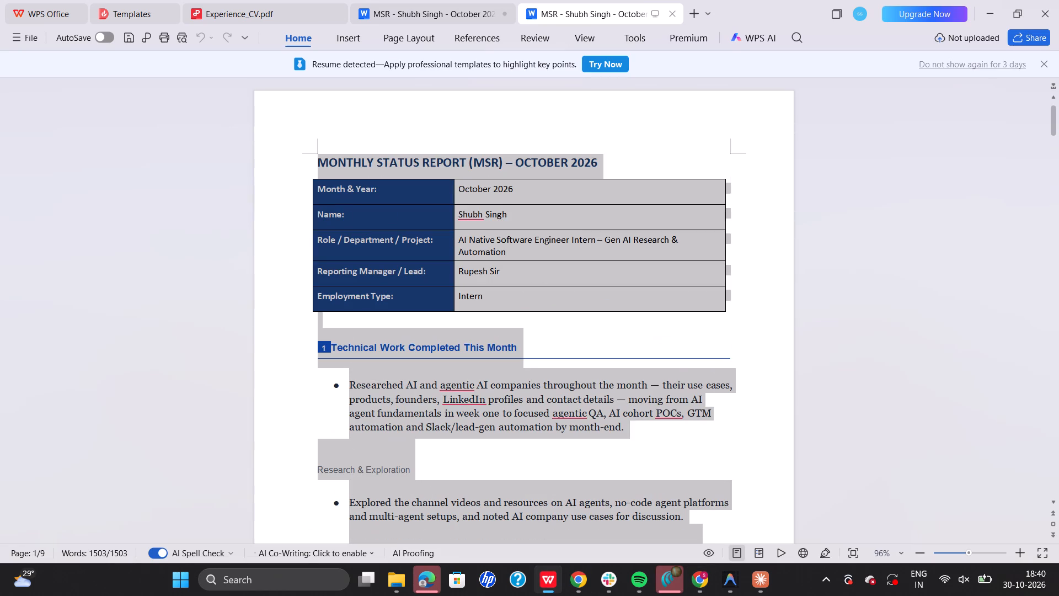
scroll(597, 273, up, 1)
click(603, 334)
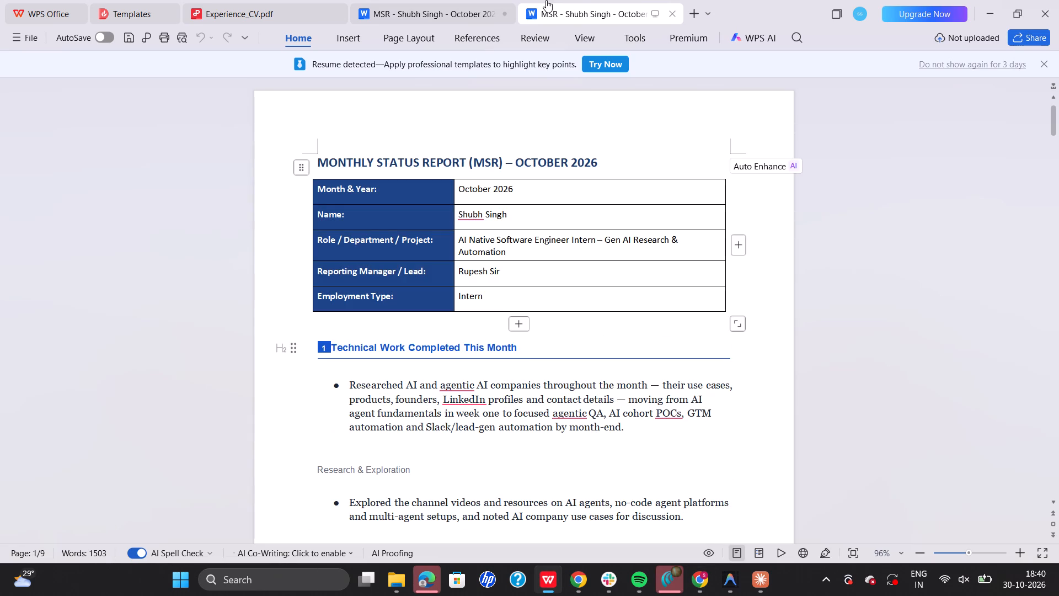
click(489, 10)
scroll(619, 218, up, 8)
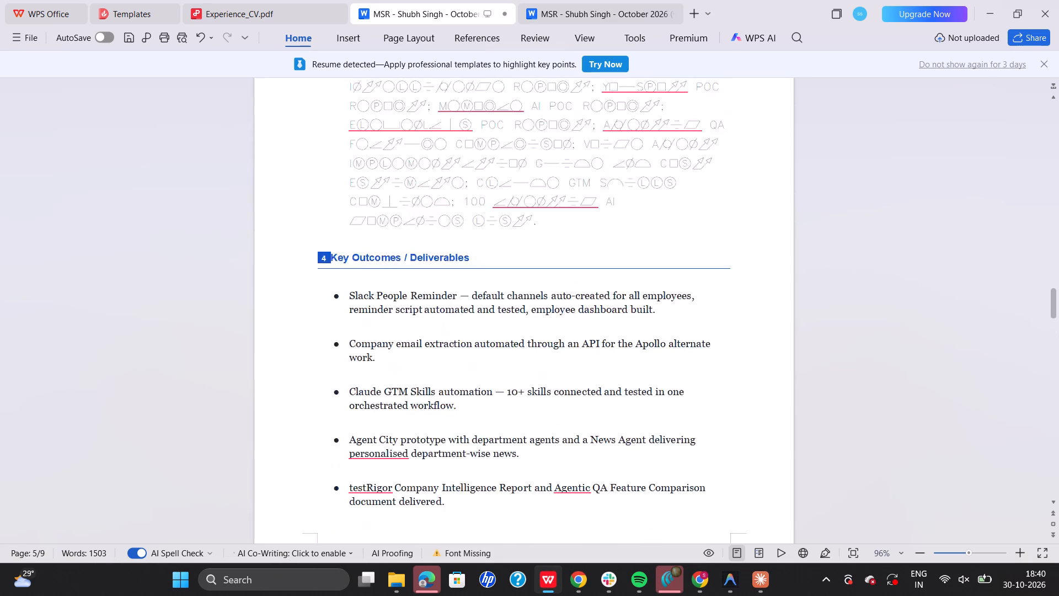
scroll(619, 218, up, 10)
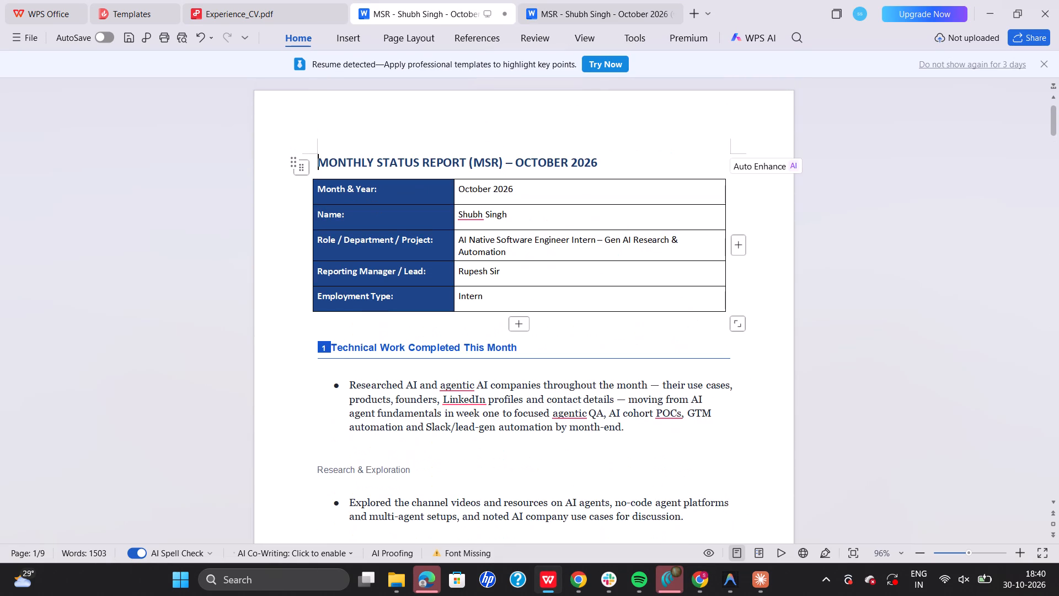
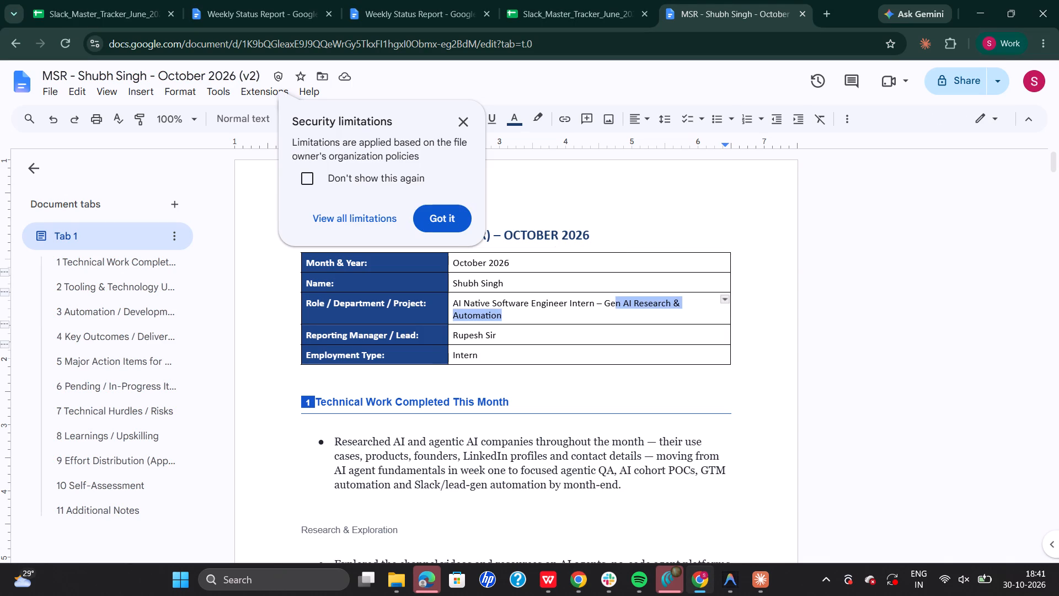
drag(615, 306, 611, 308)
key(BackSpace)
key(BackSpace)
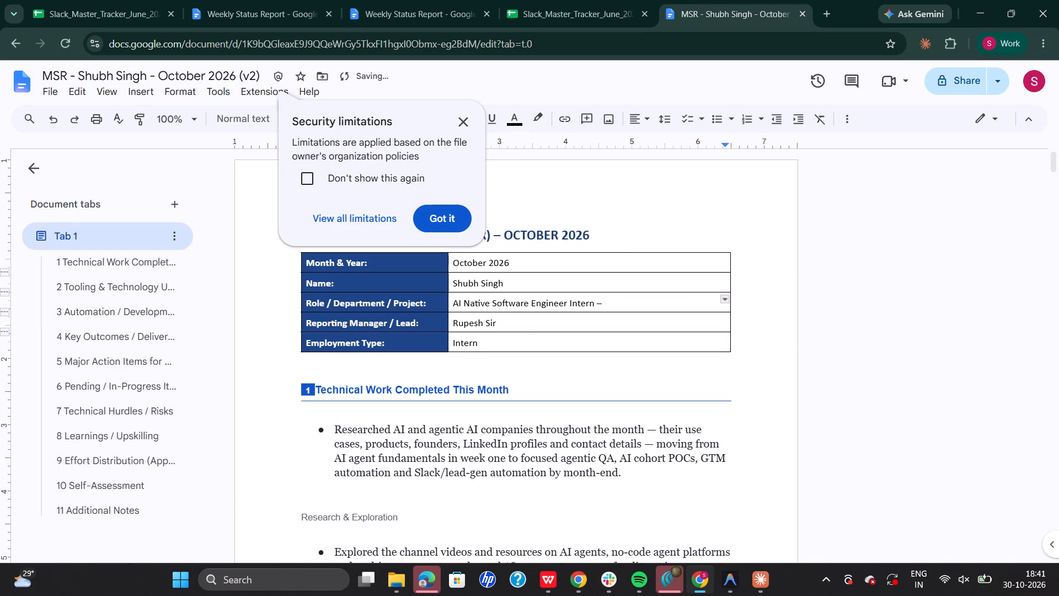
key(ctrl+v)
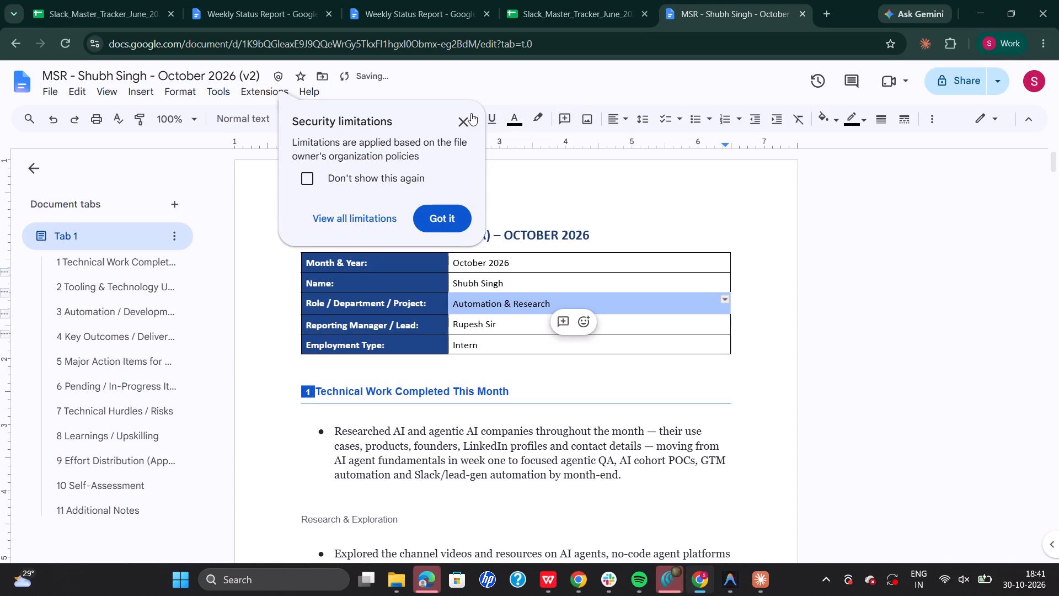
click(468, 118)
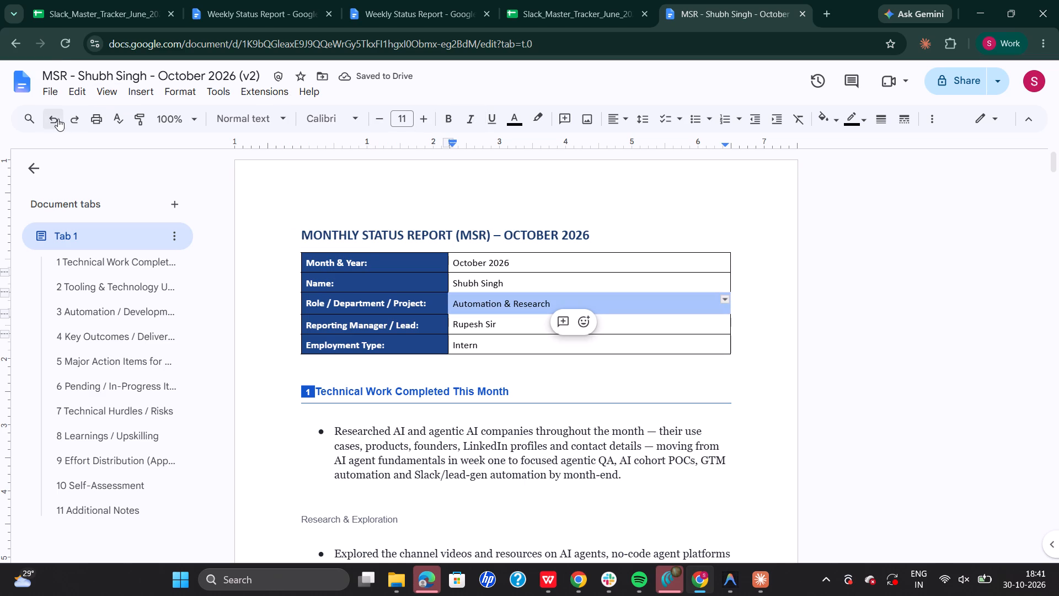
click(48, 119)
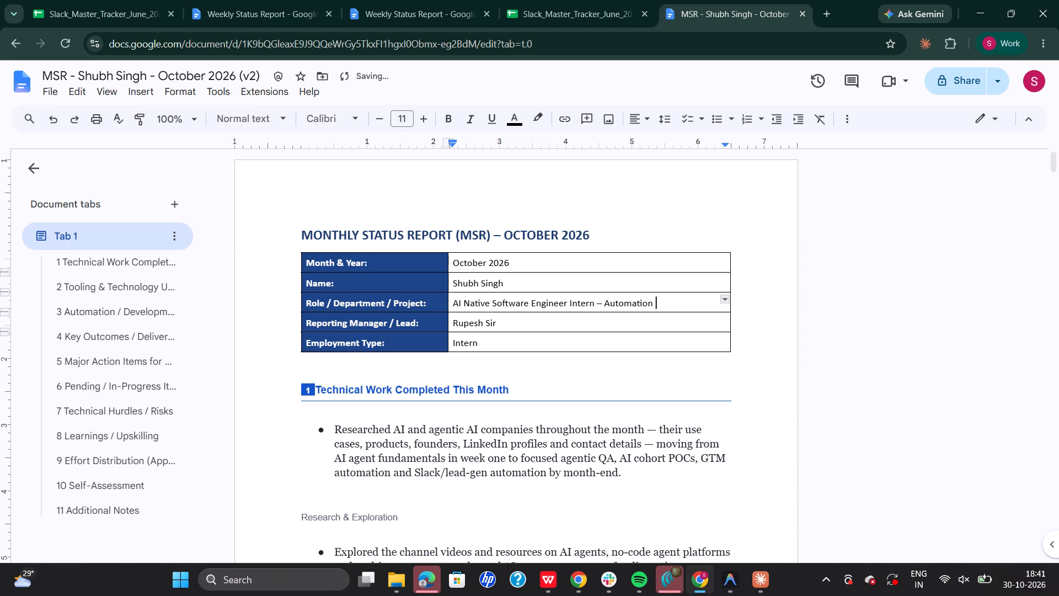
text(&)
key(space)
click(868, 398)
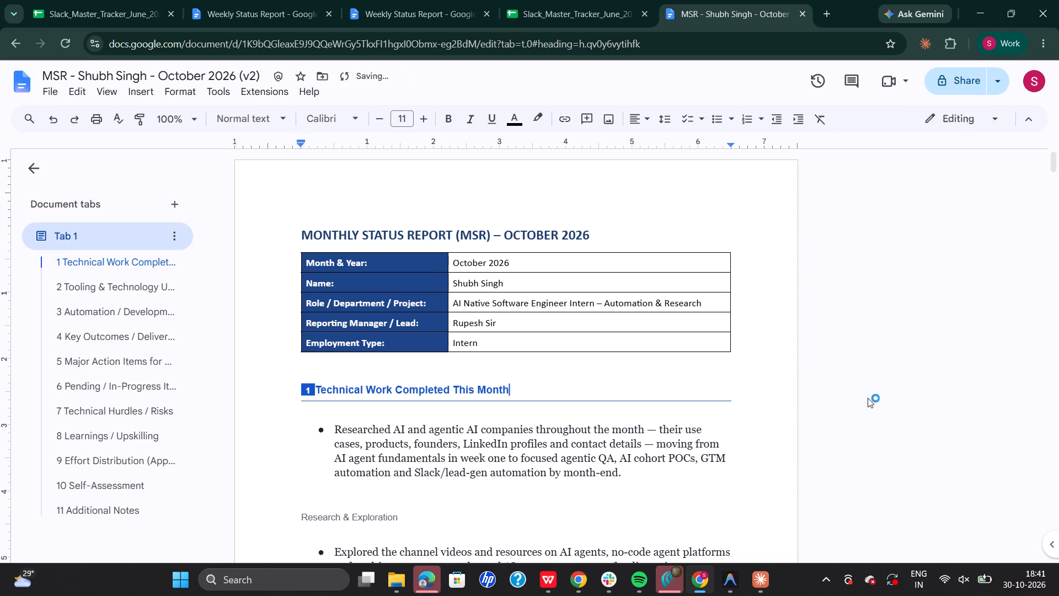
Extend the first bullet under Technical Work Completed This Month, after "month-end", with ", Explored Multi-Agent System".
scroll(868, 398, down, 3)
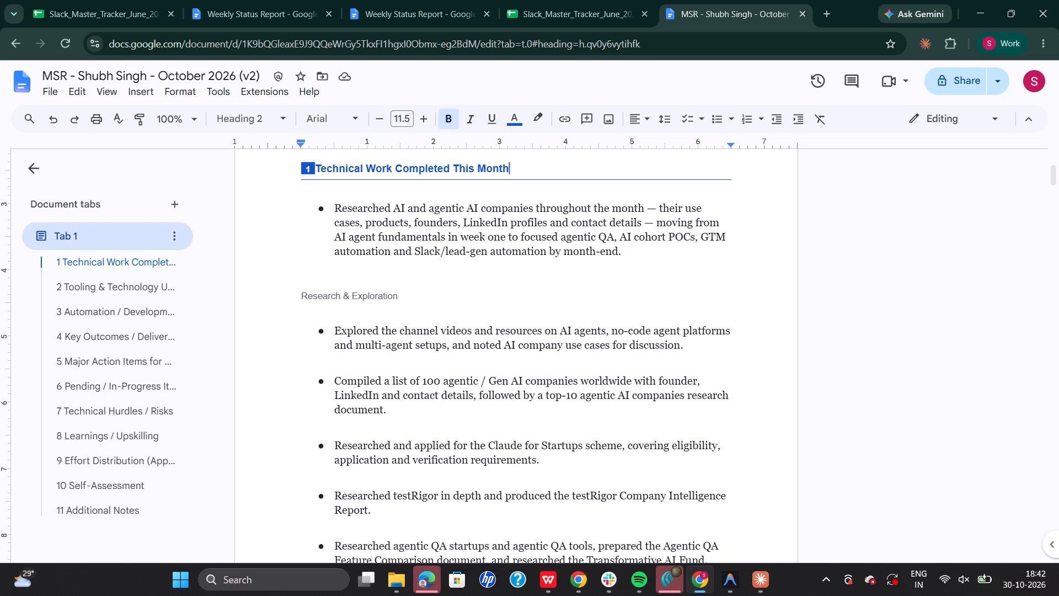
click(617, 254)
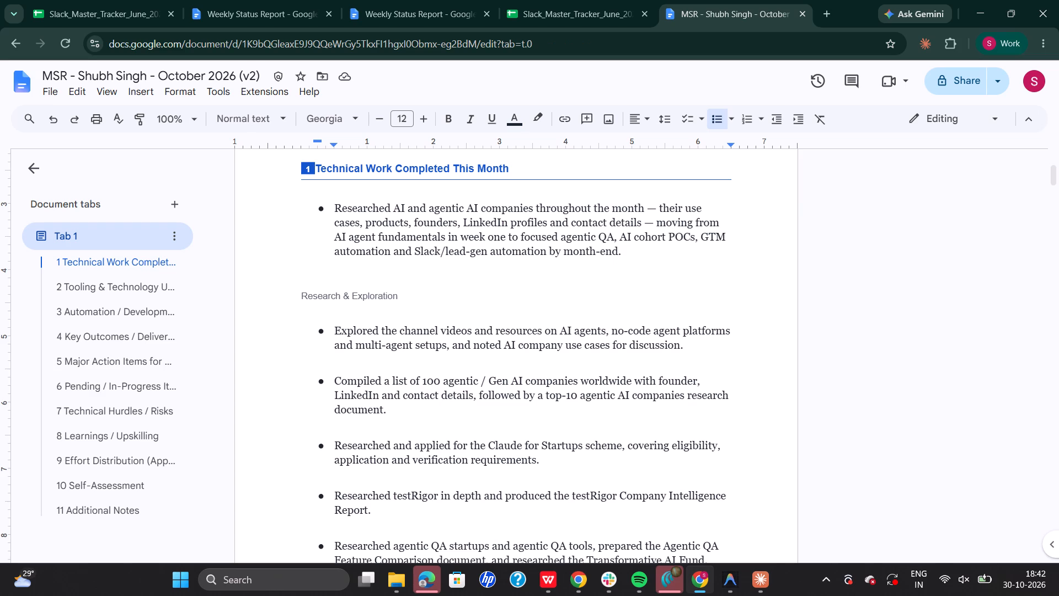
text(,)
key(space)
key(w)
key(BackSpace)
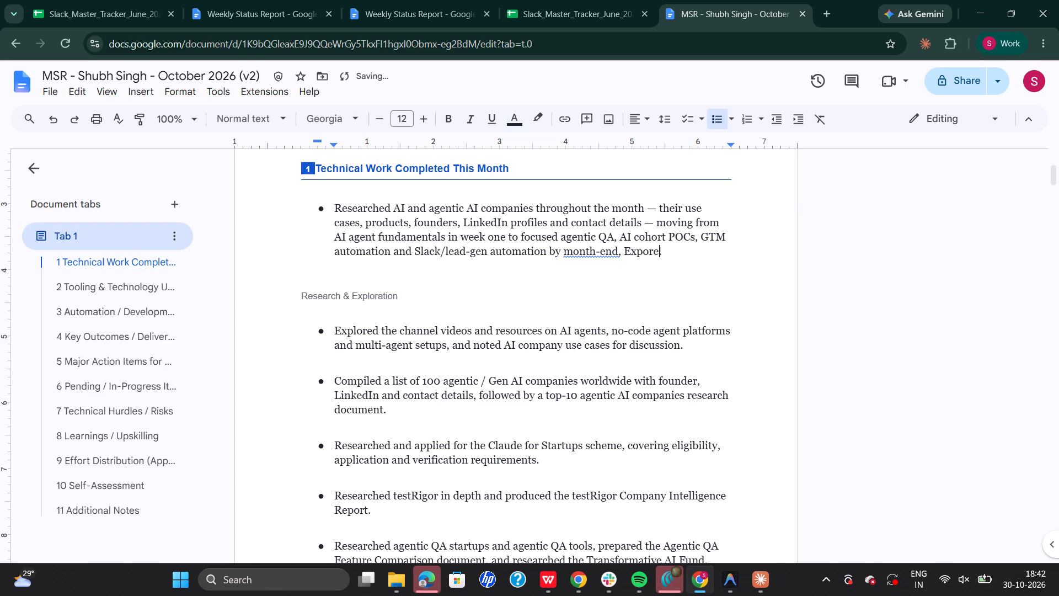
key(BackSpace)
key(BackSpace)
key(BackSpace)
key(BackSpace)
key(BackSpace)
text(lored)
key(space)
key(BackSpace)
text(lu)
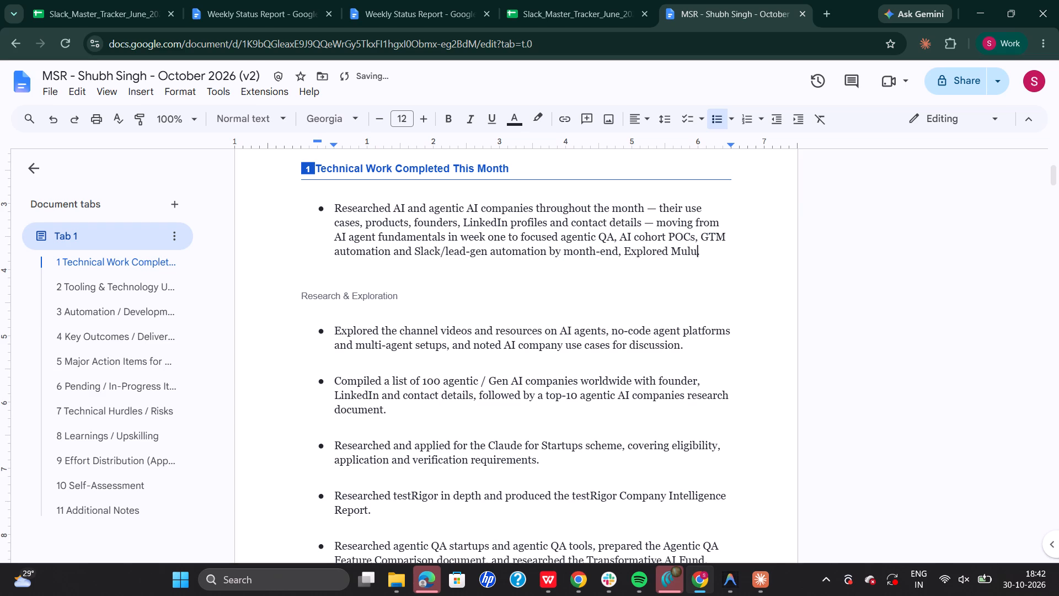
key(BackSpace)
text(ti)
key(space)
key(BackSpace)
text(-)
key(space)
text(gent)
key(space)
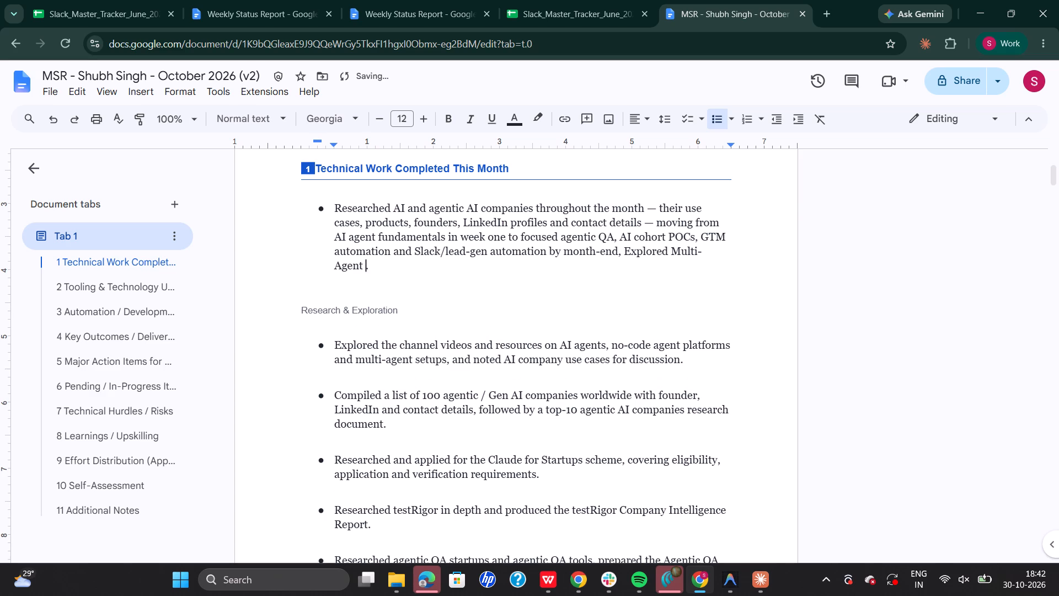
text(ystem)
key(space)
Continue that bullet with ", Implemented Harvey, Munder Diffling and QAverse Agent", keeping the closing full stop.
key(BackSpace)
text(,)
key(space)
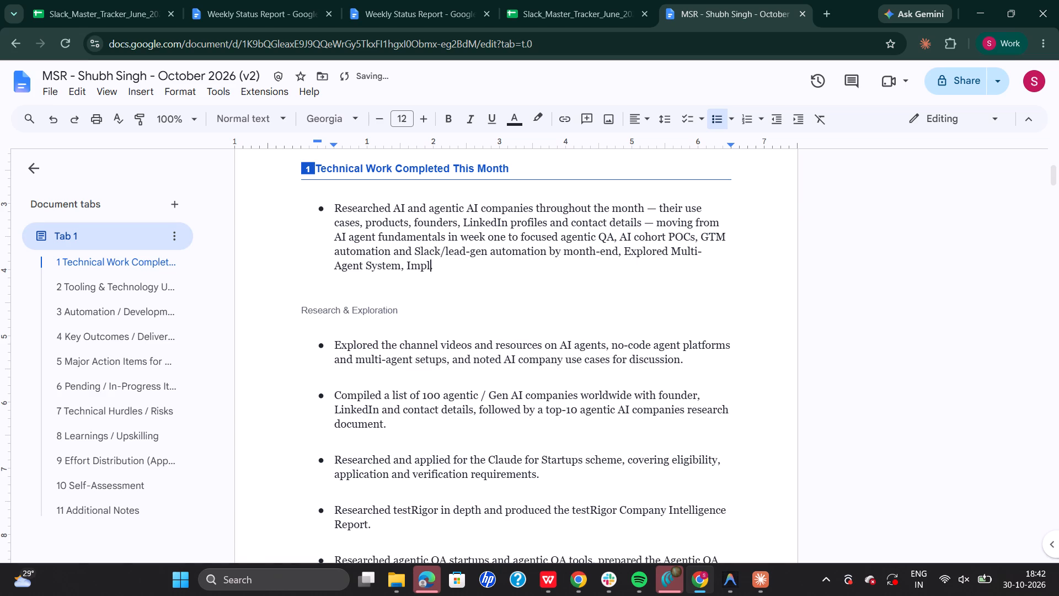
text(emented)
key(space)
key(BackSpace)
text(y)
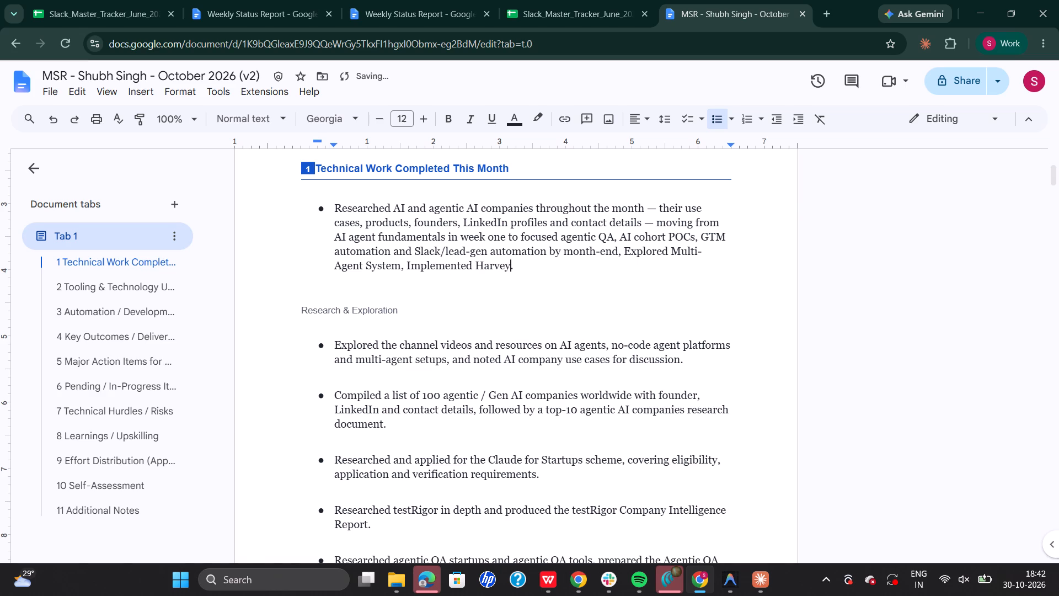
key(space)
key(BackSpace)
text(,)
key(space)
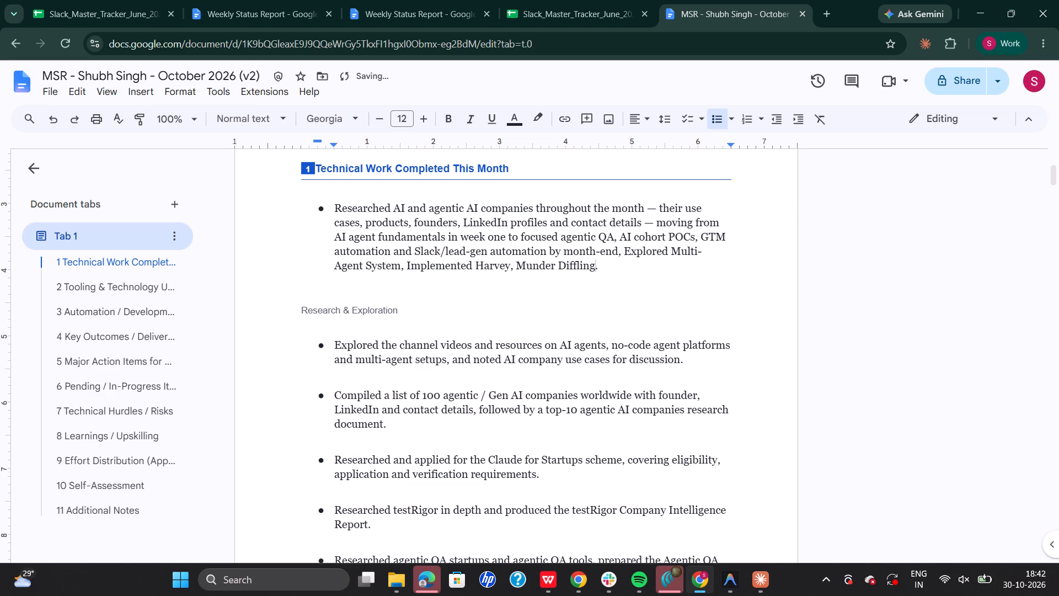
key(space)
text(and)
key(space)
key(v)
key(a)
text(gent)
click(956, 321)
In the AI cohorts bullet under Research & Exploration, insert "II" directly before "ElevenLabs".
scroll(633, 446, down, 1)
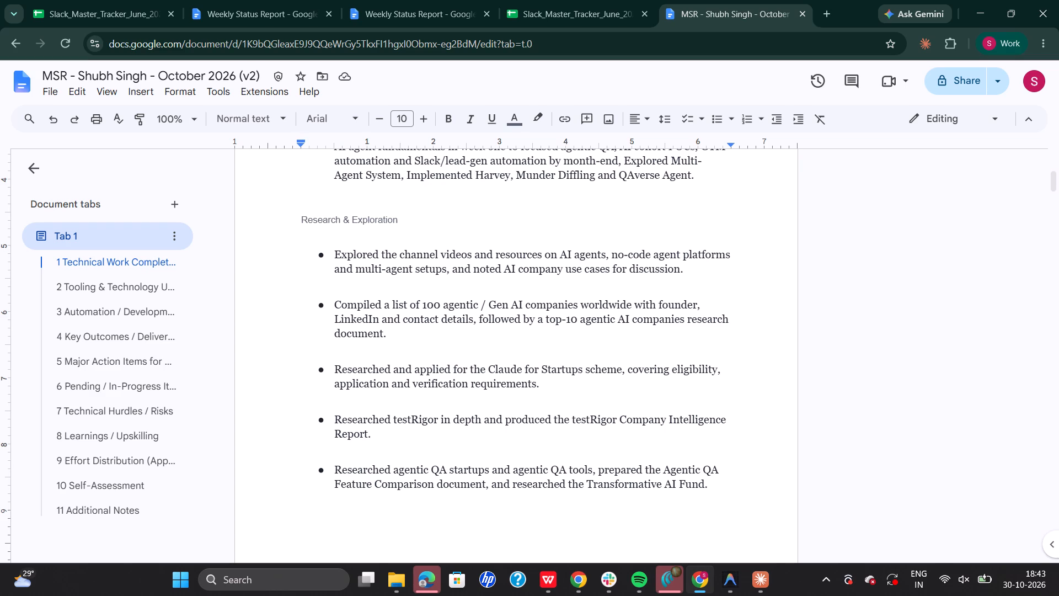
scroll(549, 408, down, 1)
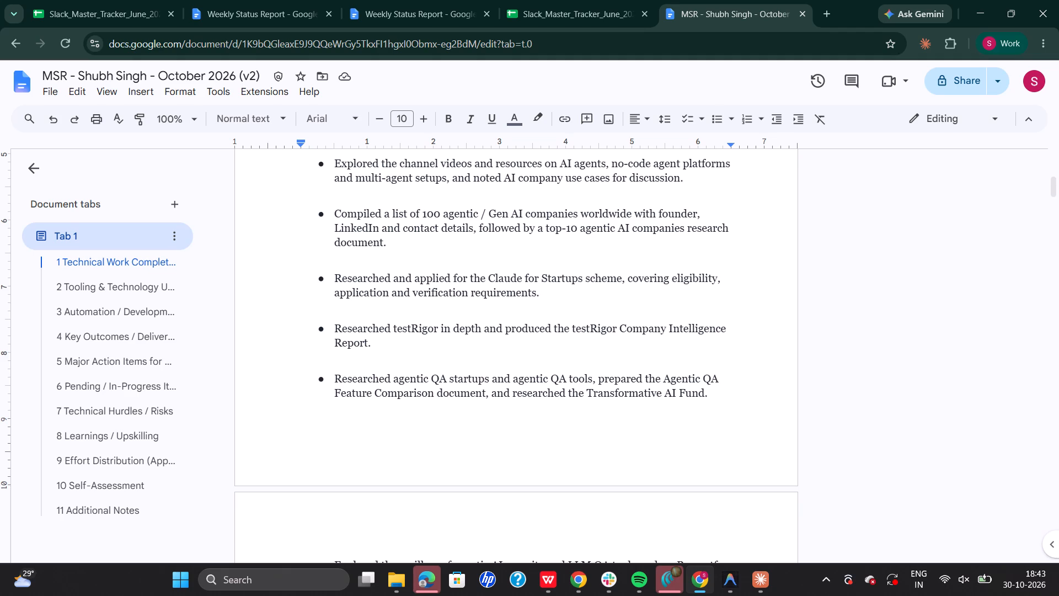
scroll(595, 264, down, 1)
scroll(563, 233, down, 1)
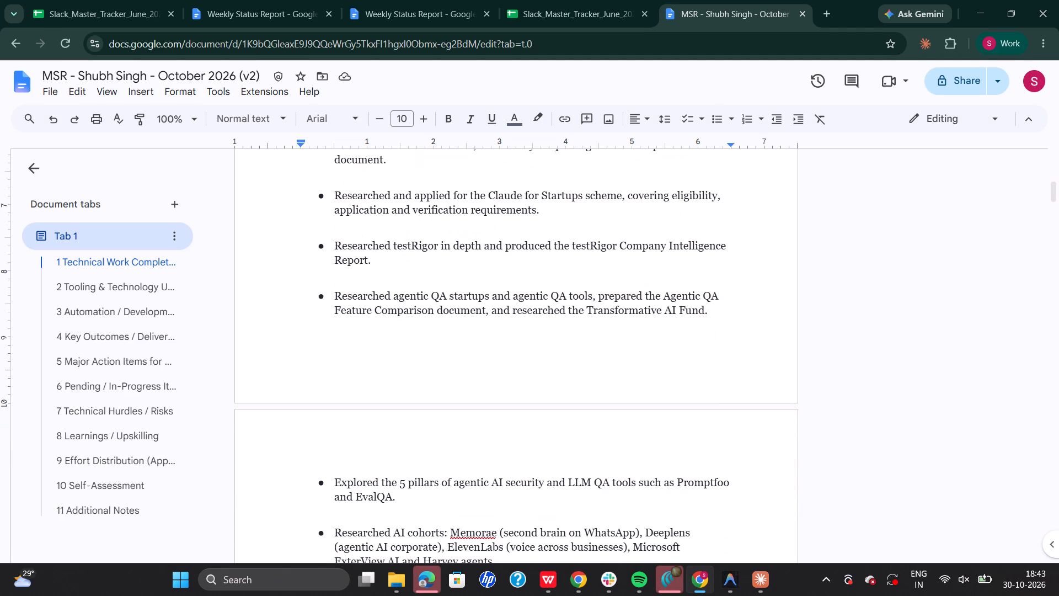
scroll(653, 299, down, 1)
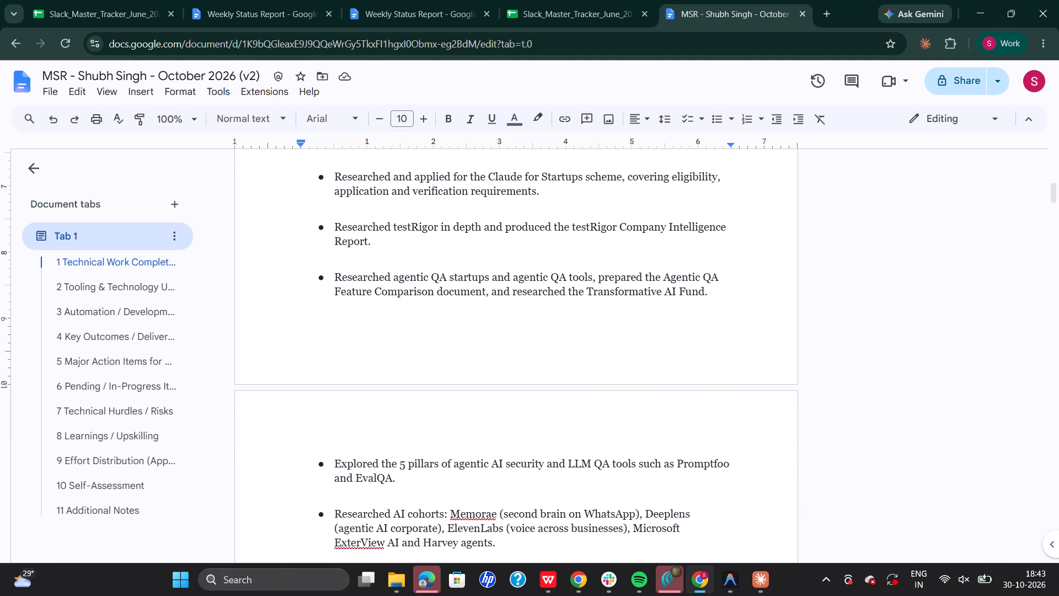
scroll(556, 274, down, 1)
scroll(472, 350, down, 1)
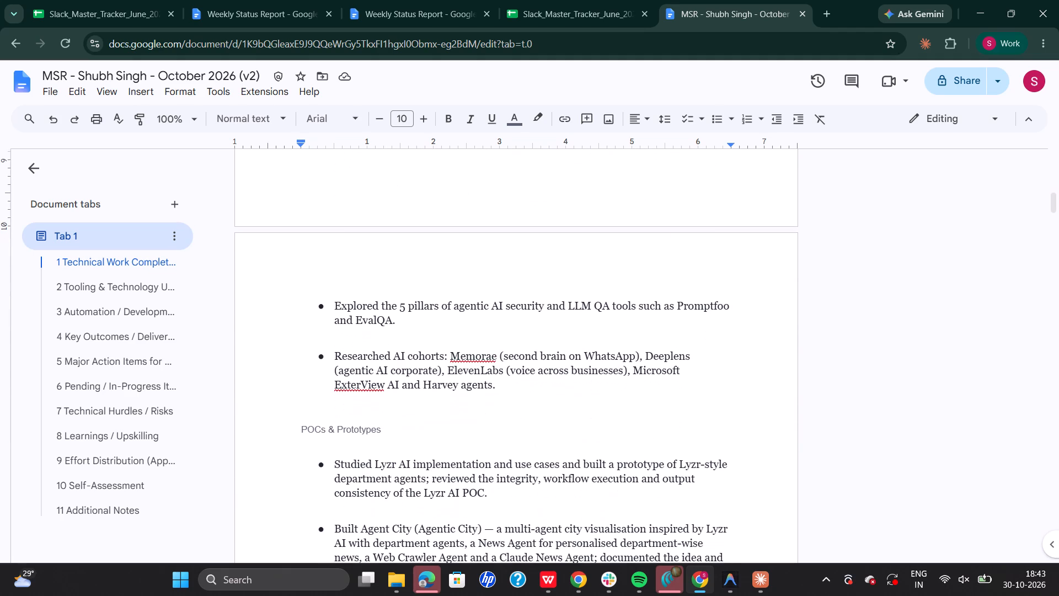
scroll(684, 359, down, 2)
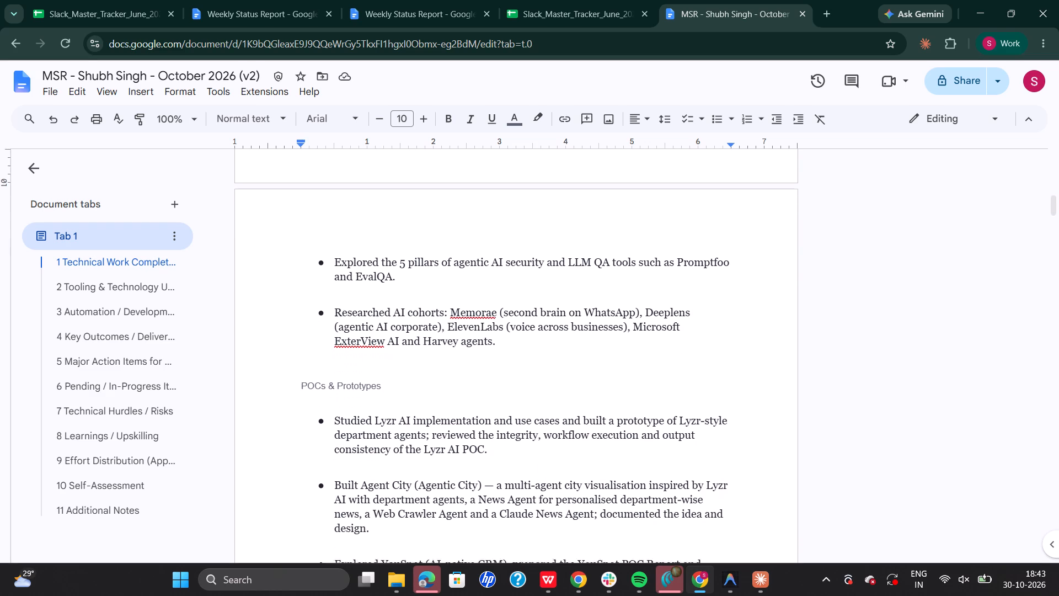
scroll(684, 359, down, 2)
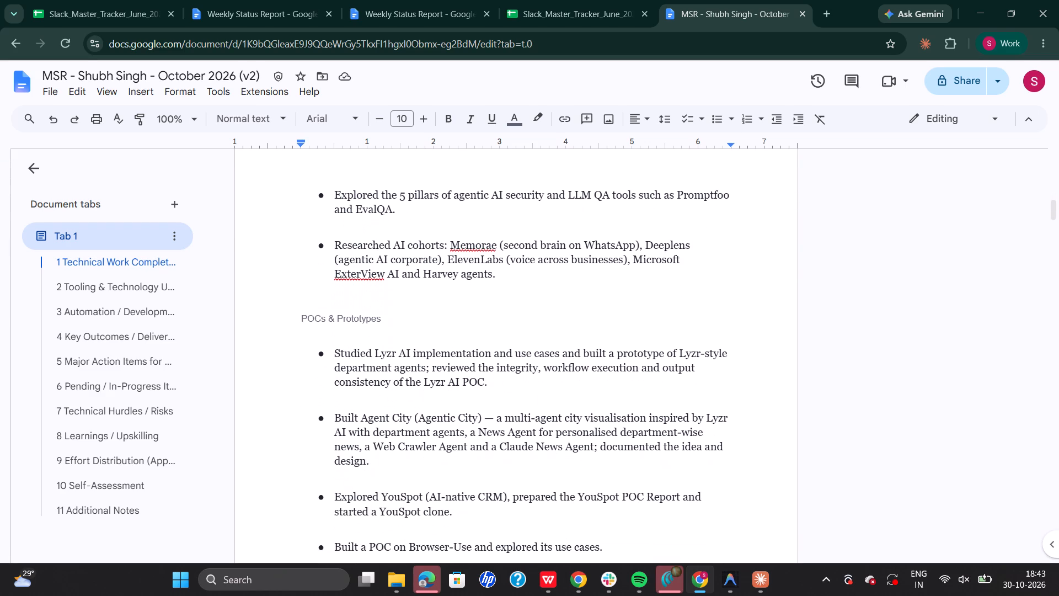
click(450, 262)
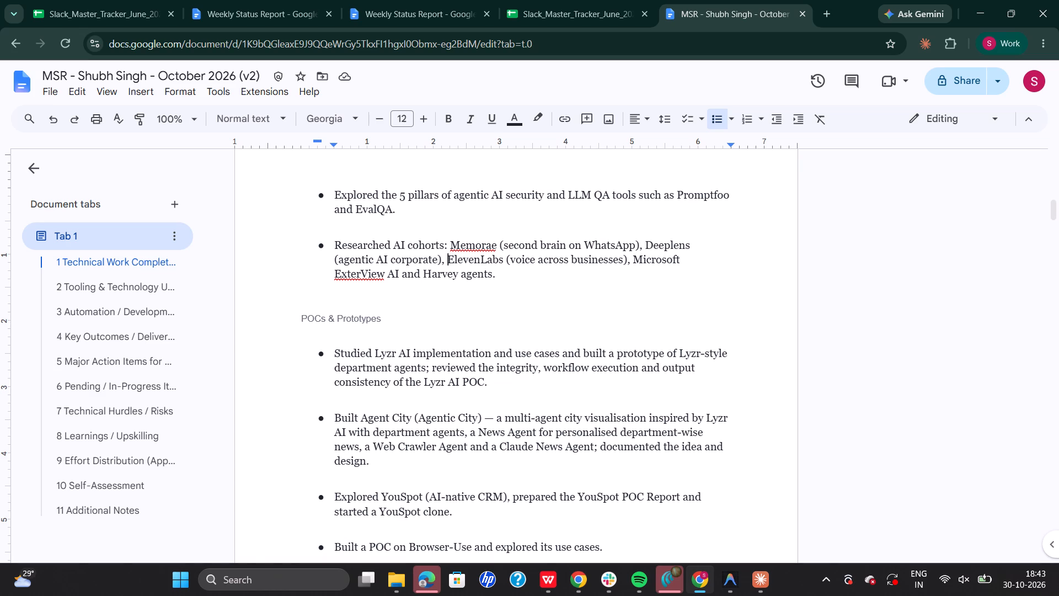
text(II)
Examine the rest of section 1, from POCs & Prototypes through Automation to Documentation, Coordination & Operations.
scroll(536, 396, down, 1)
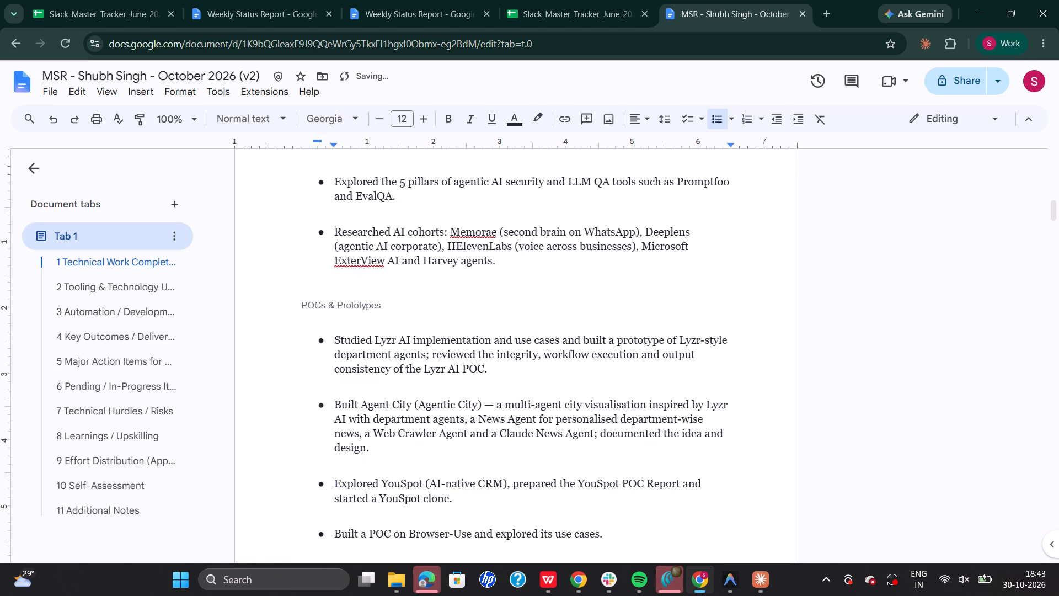
scroll(536, 396, down, 2)
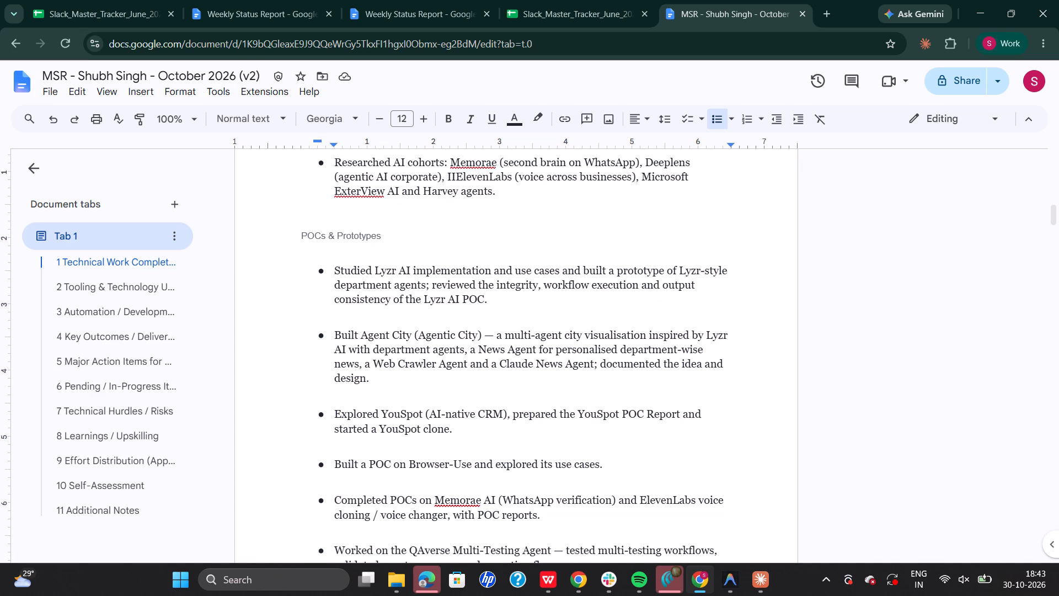
scroll(469, 358, down, 1)
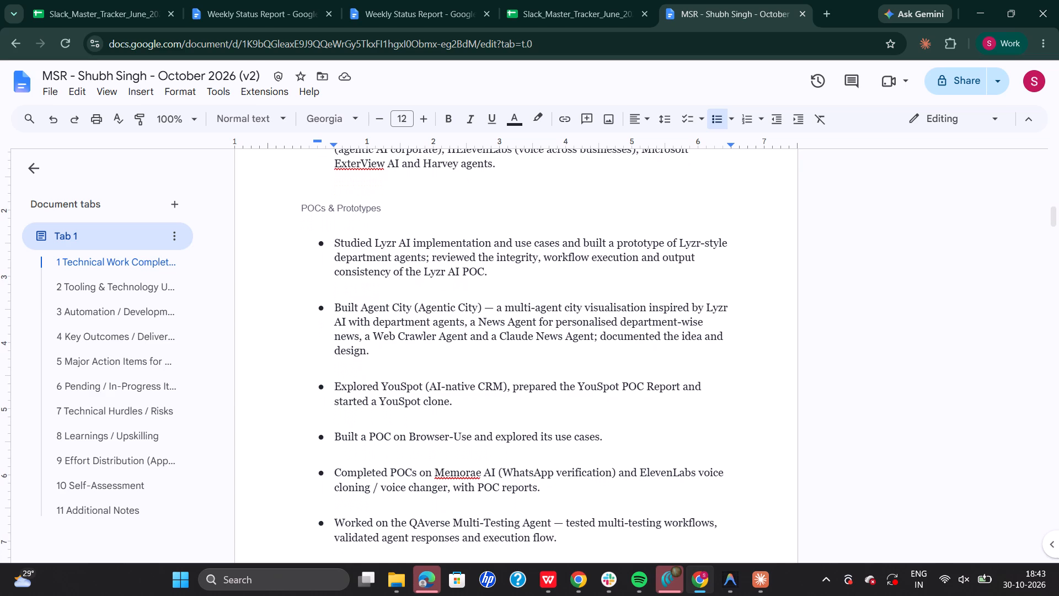
scroll(469, 358, down, 2)
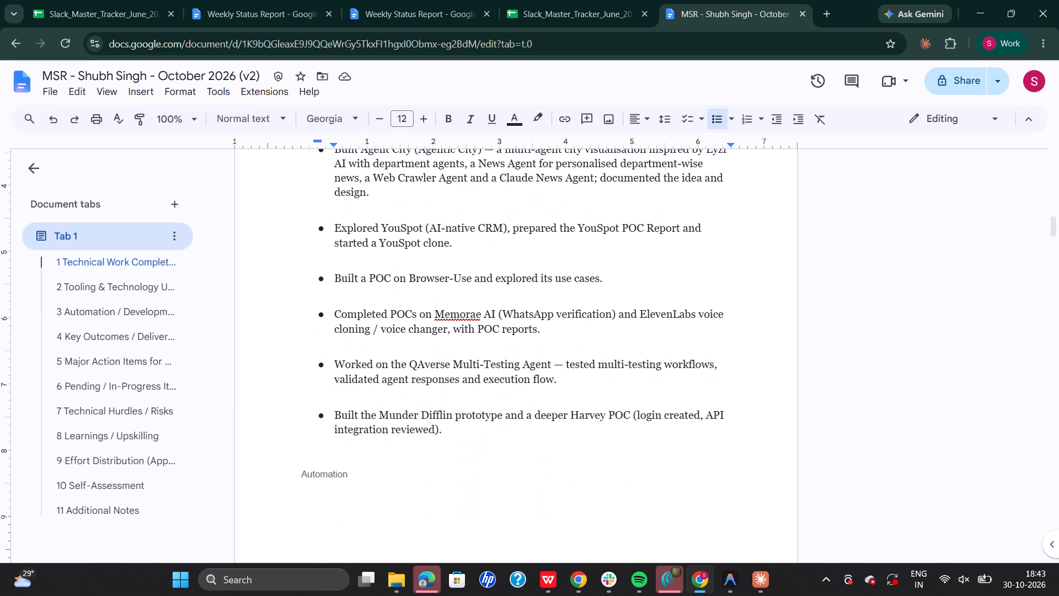
scroll(469, 358, down, 2)
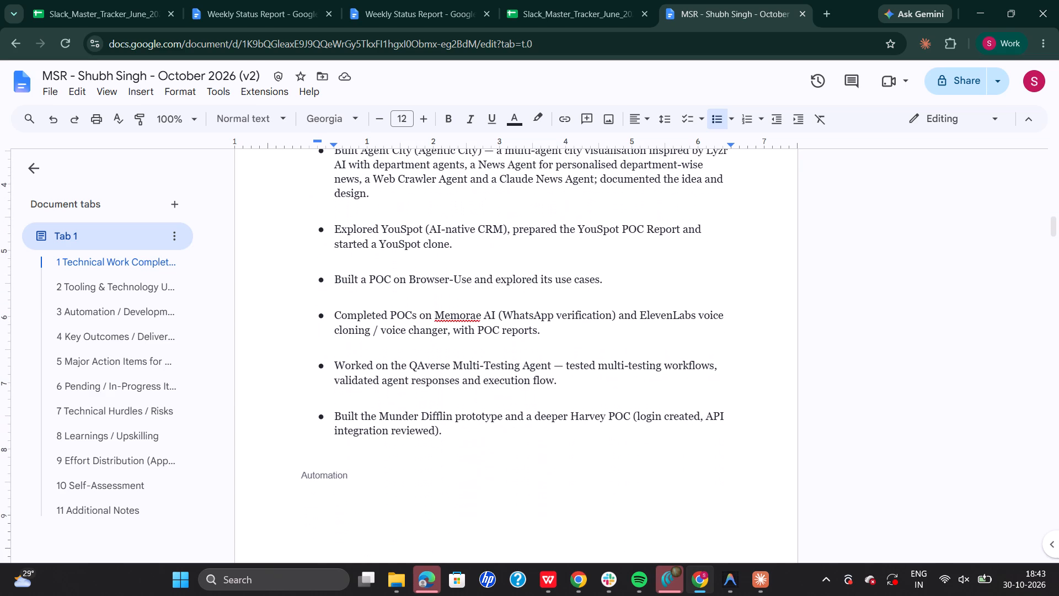
scroll(469, 358, down, 2)
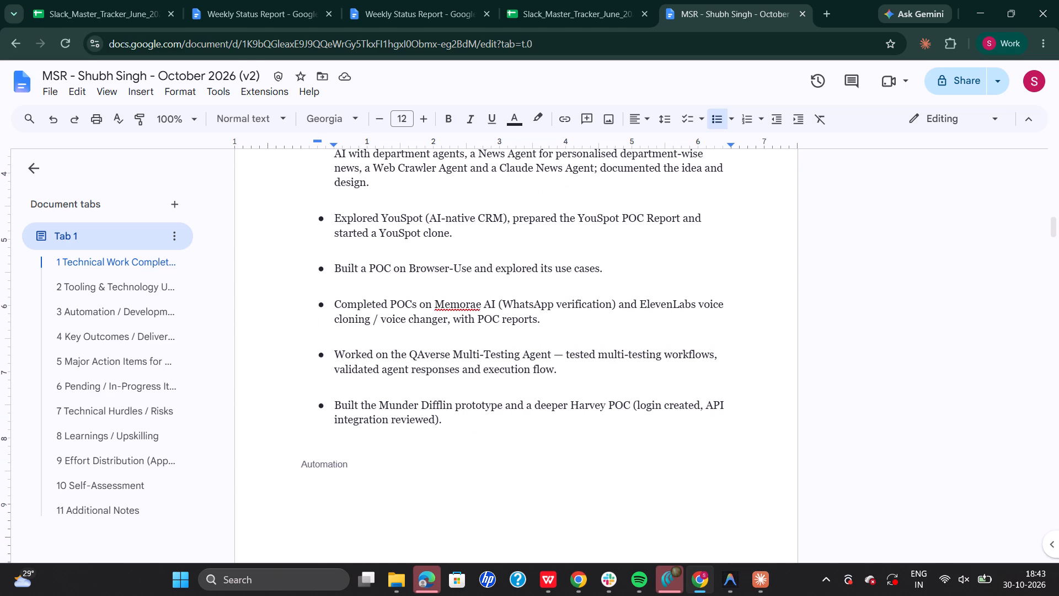
scroll(469, 358, down, 1)
scroll(532, 313, down, 1)
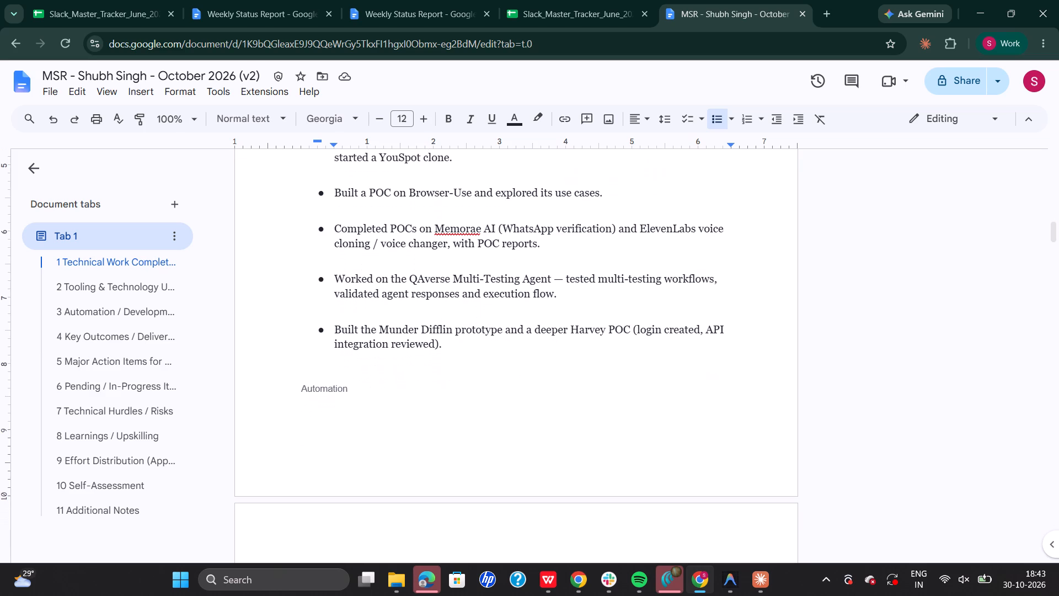
scroll(532, 313, down, 1)
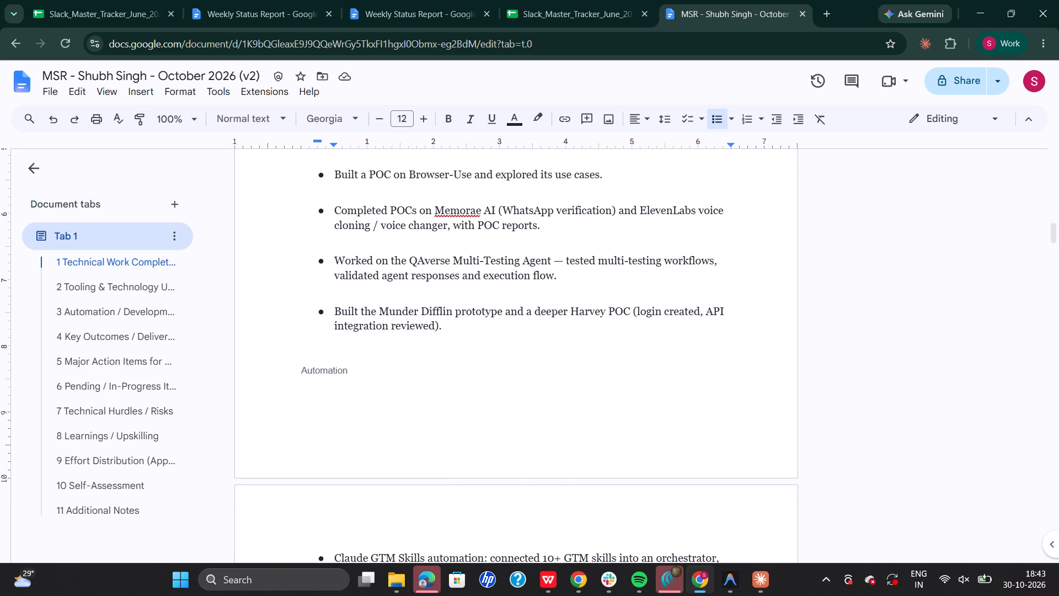
scroll(505, 267, down, 4)
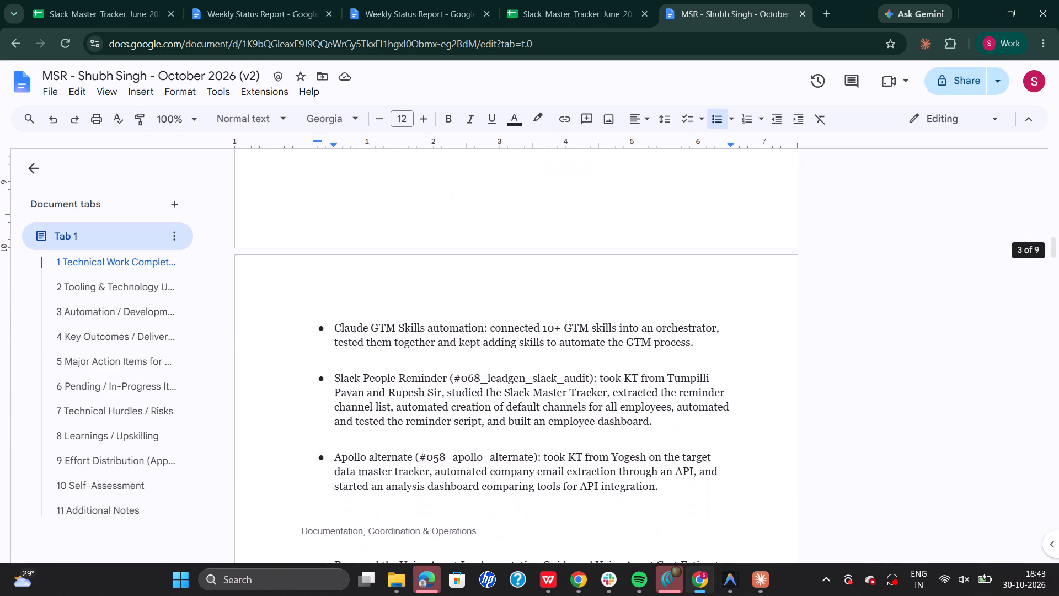
scroll(505, 267, down, 3)
scroll(505, 267, right, 1)
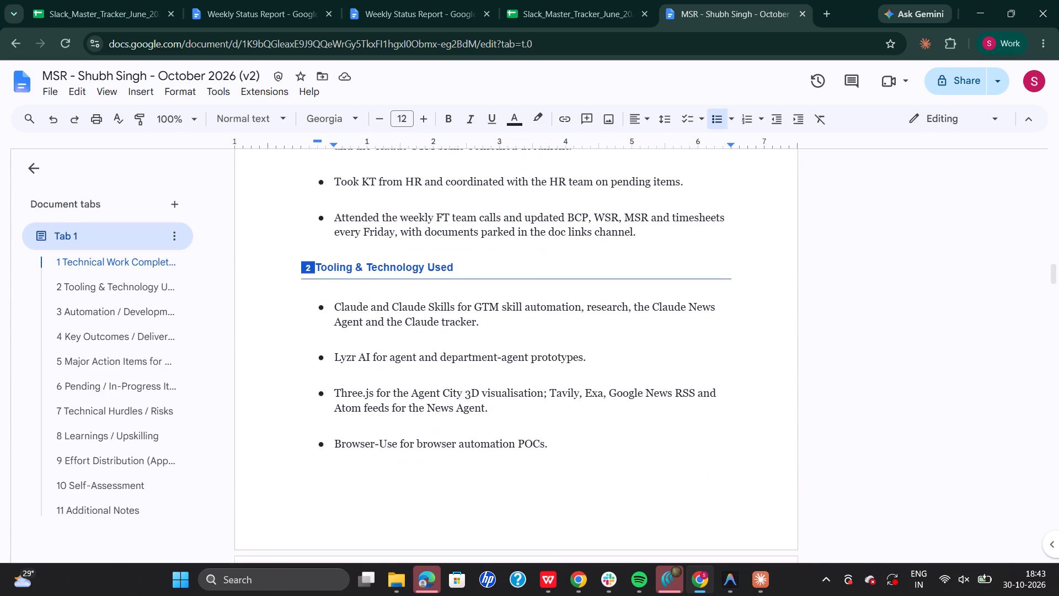
scroll(505, 267, right, 1)
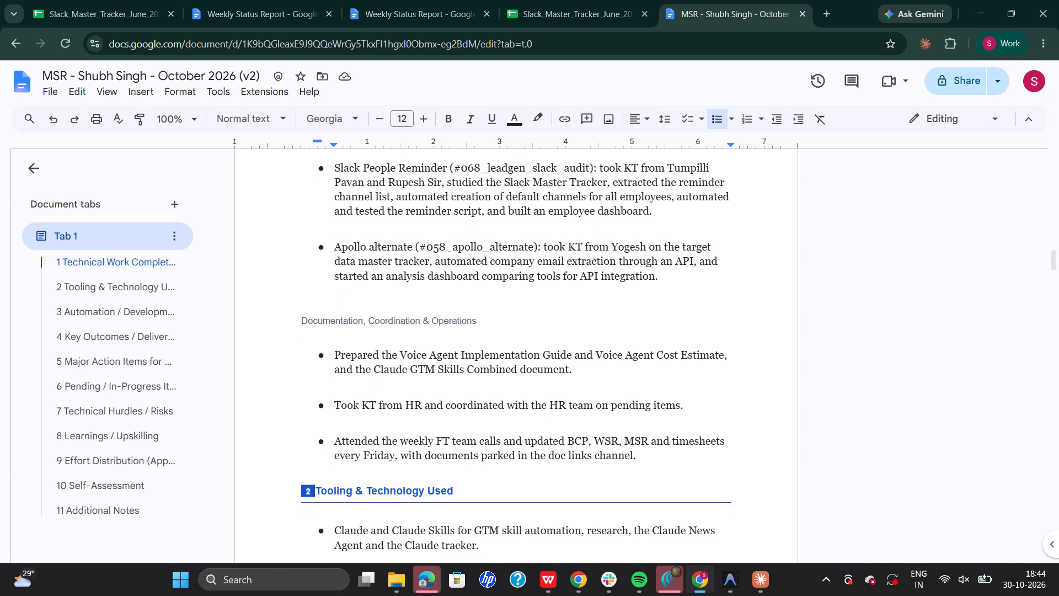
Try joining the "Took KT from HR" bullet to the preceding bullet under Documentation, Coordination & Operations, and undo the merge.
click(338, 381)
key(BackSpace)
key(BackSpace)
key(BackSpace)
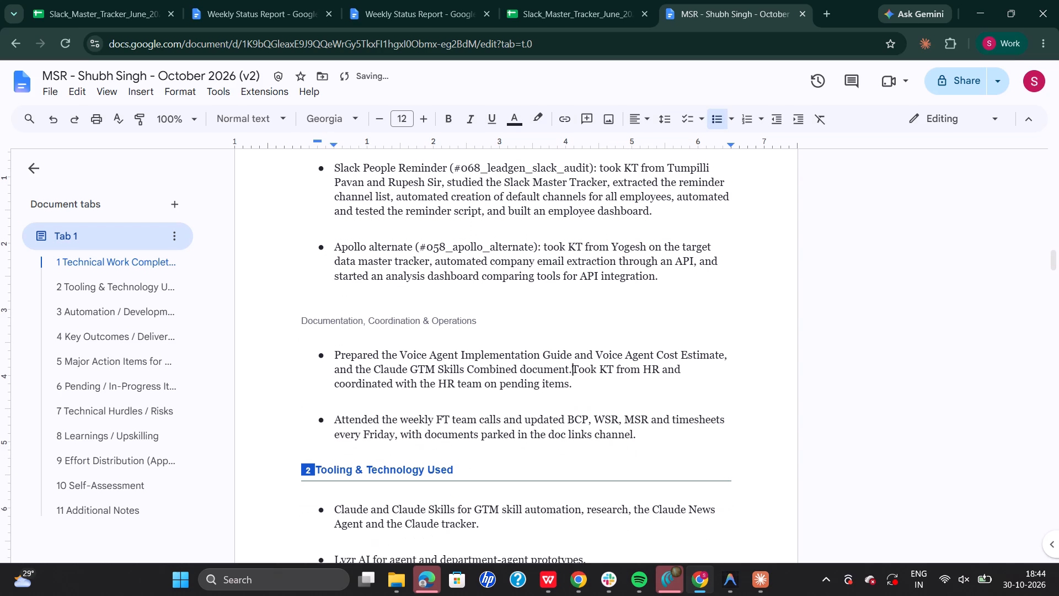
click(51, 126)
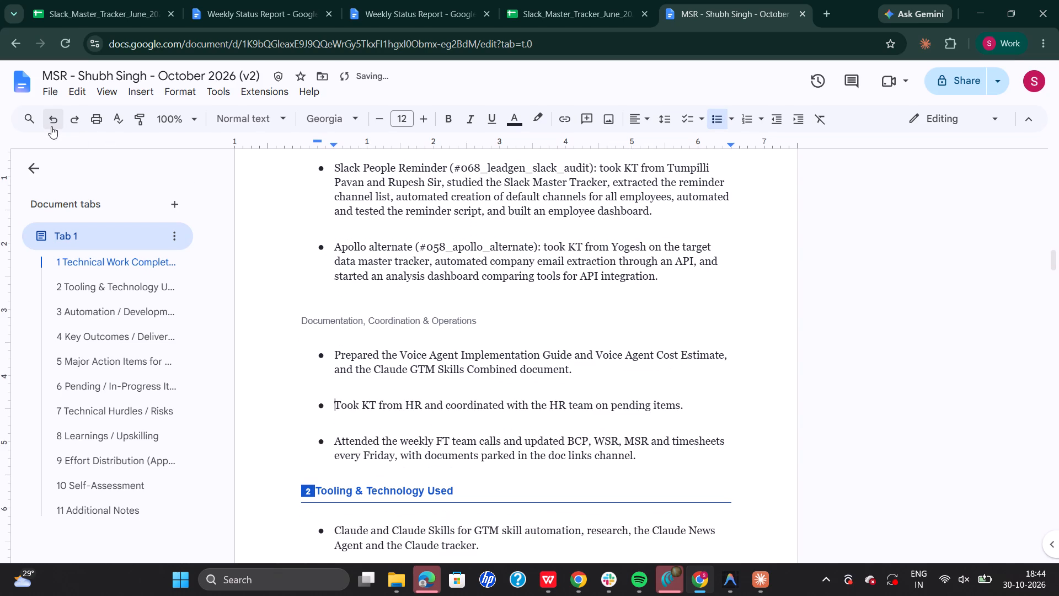
Examine the Tooling & Technology Used section down to its last bullet about Google Sheets / Docs / Drive.
scroll(375, 408, down, 5)
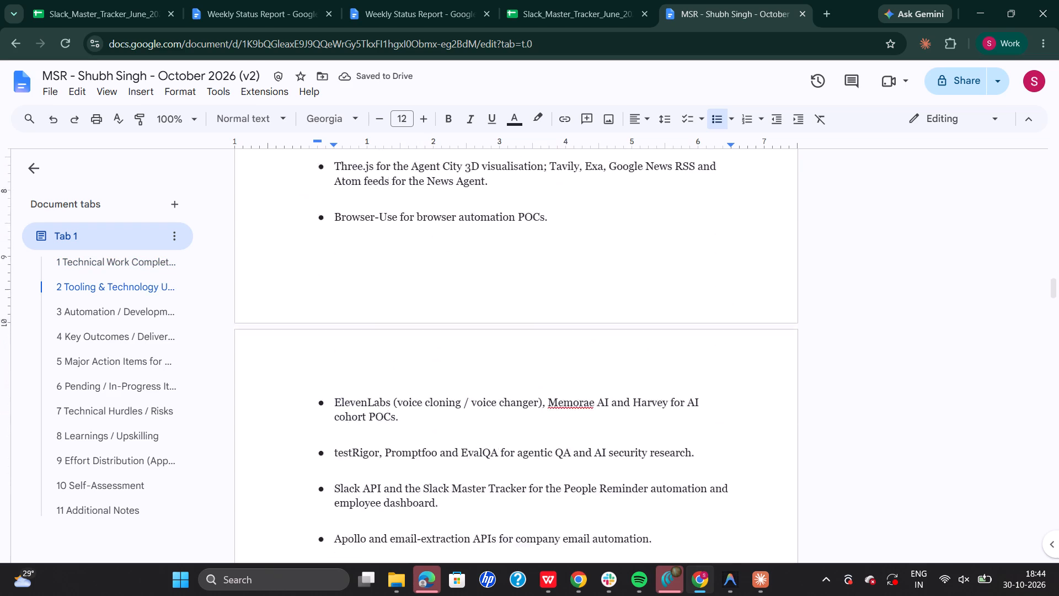
scroll(375, 408, down, 1)
scroll(375, 408, up, 2)
scroll(375, 408, down, 1)
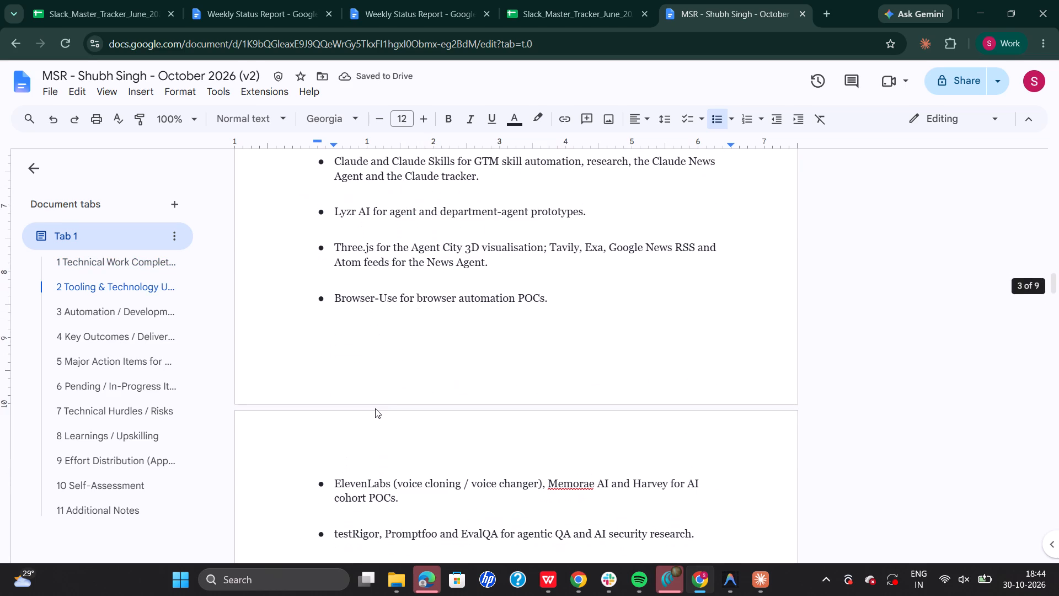
scroll(375, 408, down, 3)
scroll(375, 408, up, 2)
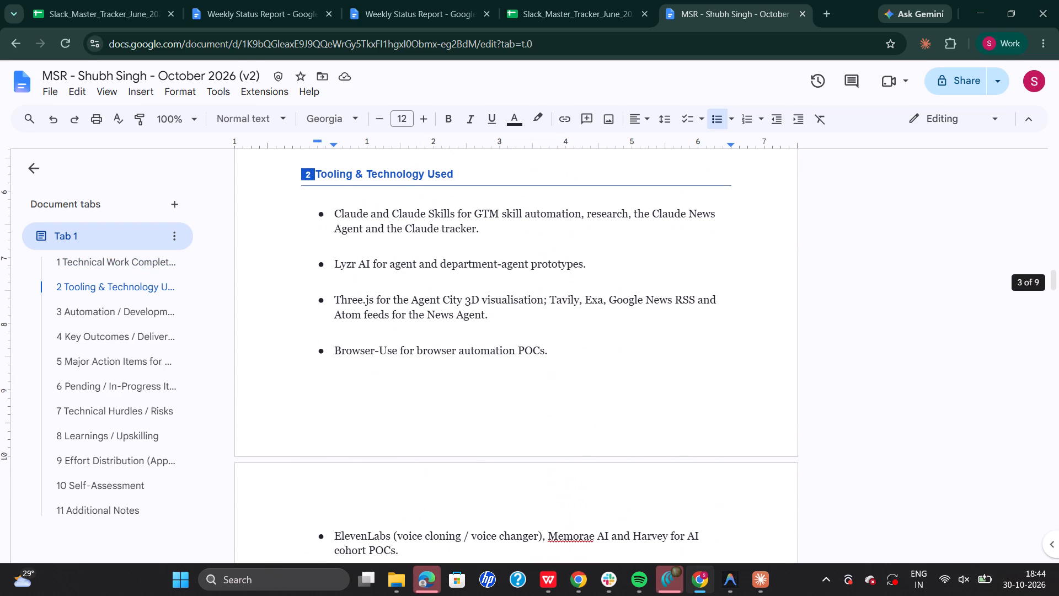
scroll(375, 408, up, 1)
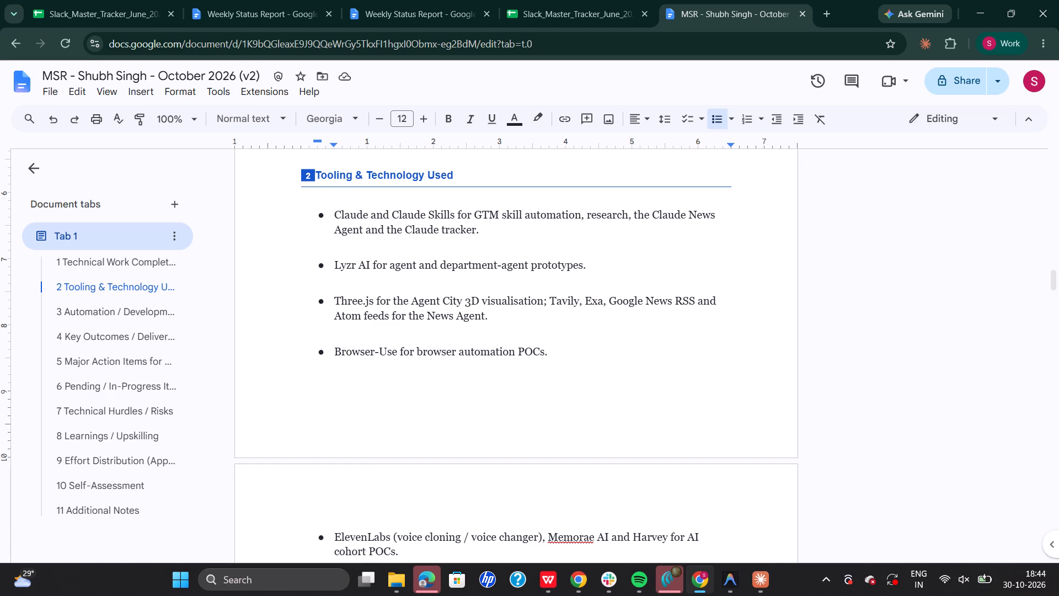
scroll(457, 278, down, 1)
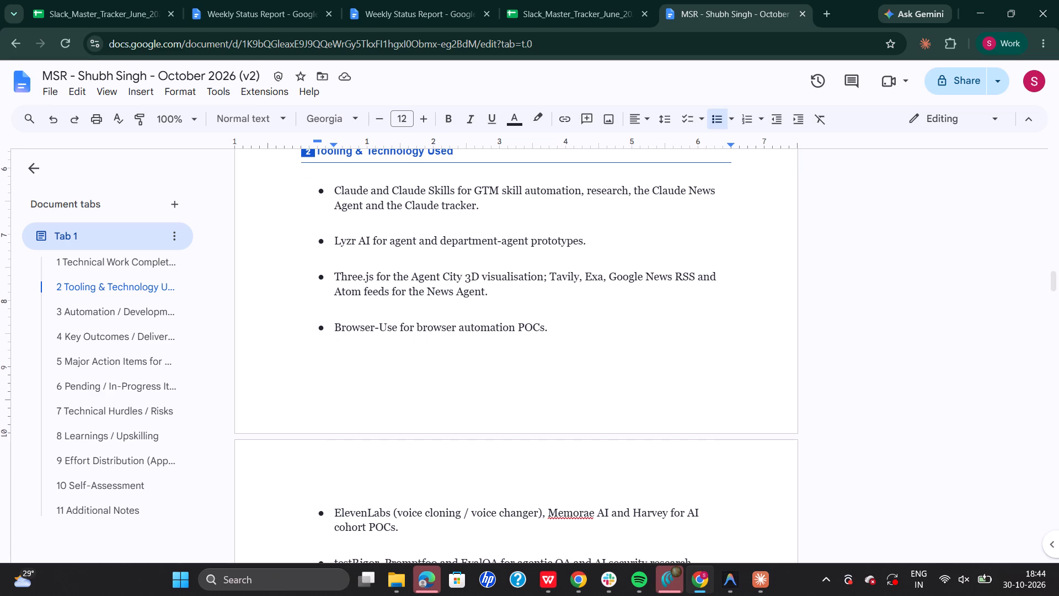
scroll(635, 352, down, 4)
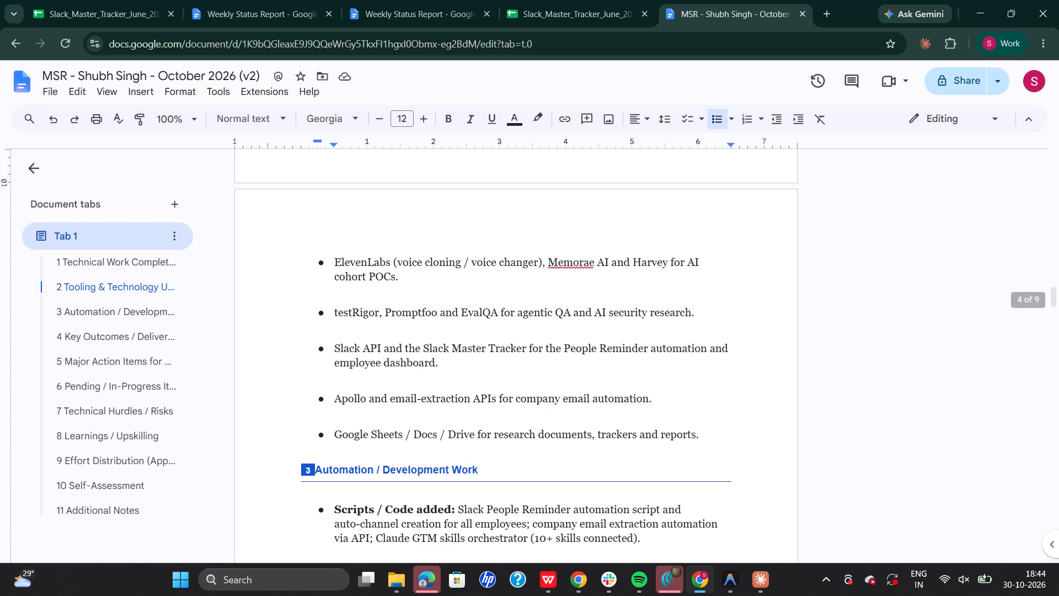
click(705, 437)
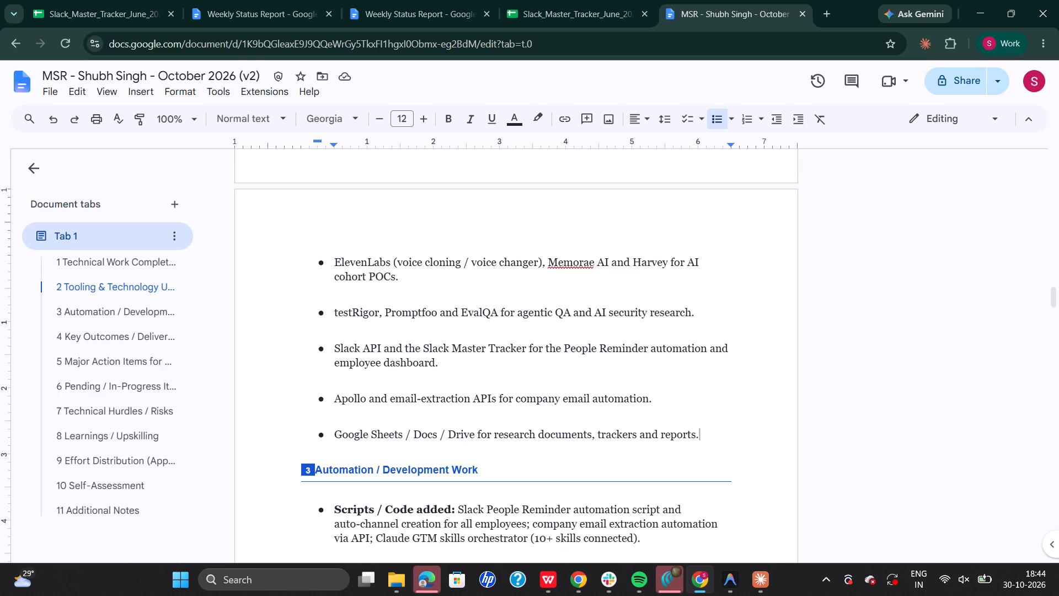
scroll(554, 380, down, 1)
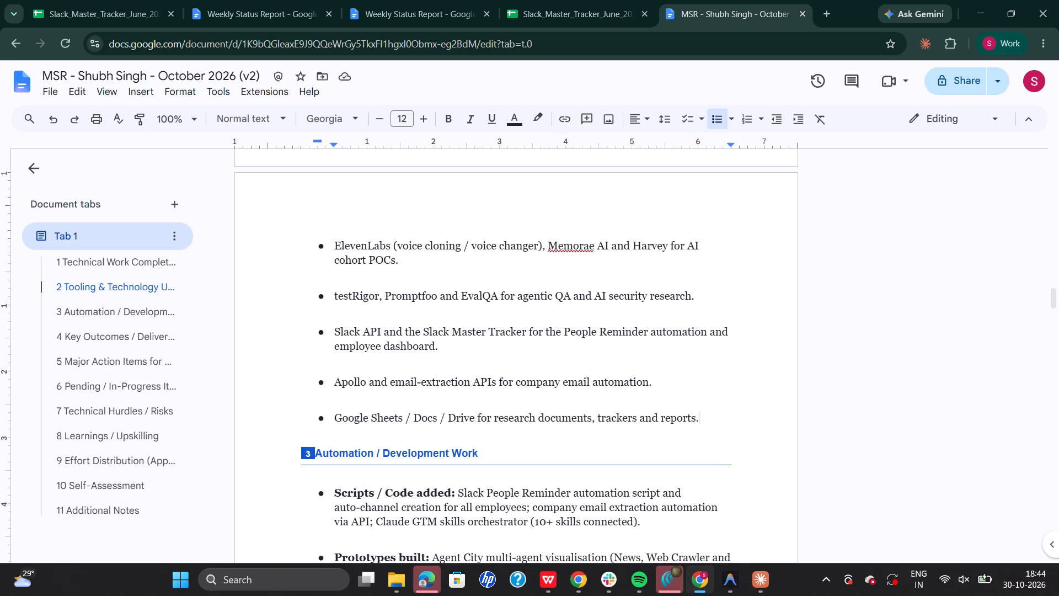
scroll(485, 368, down, 3)
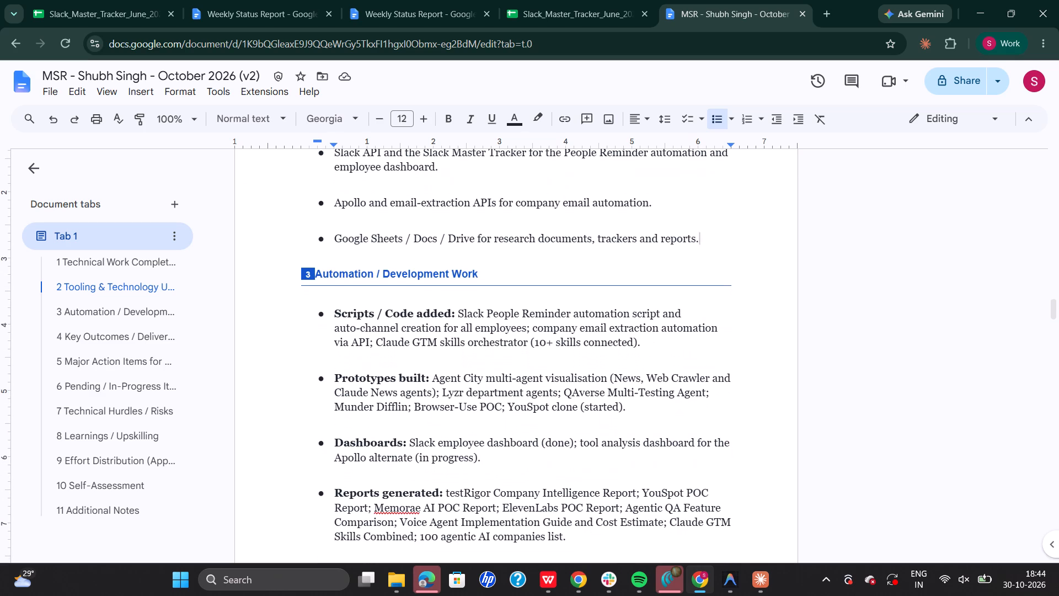
scroll(485, 368, down, 1)
scroll(405, 418, down, 1)
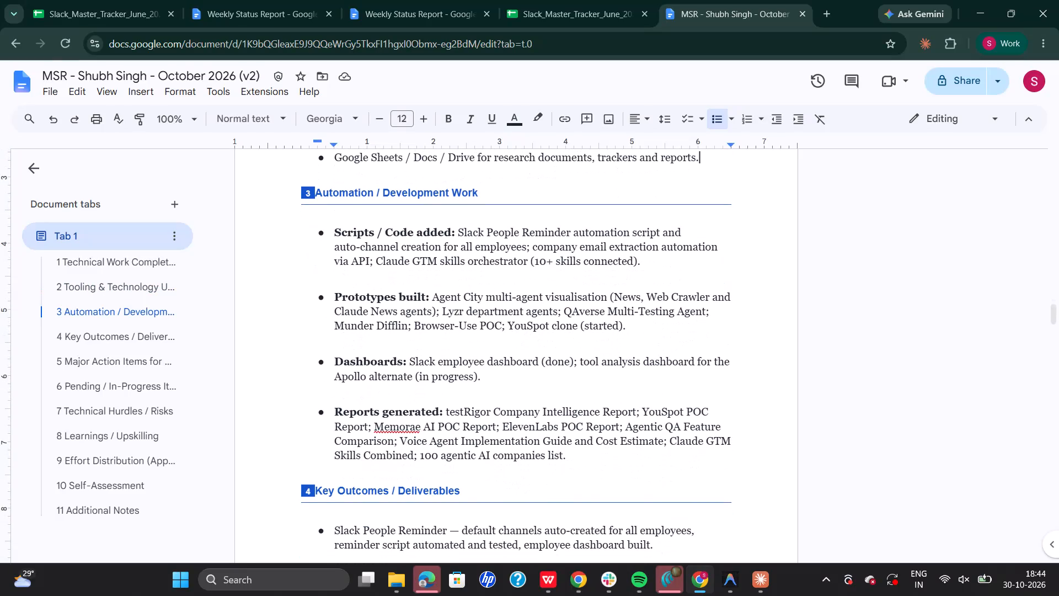
scroll(431, 378, down, 1)
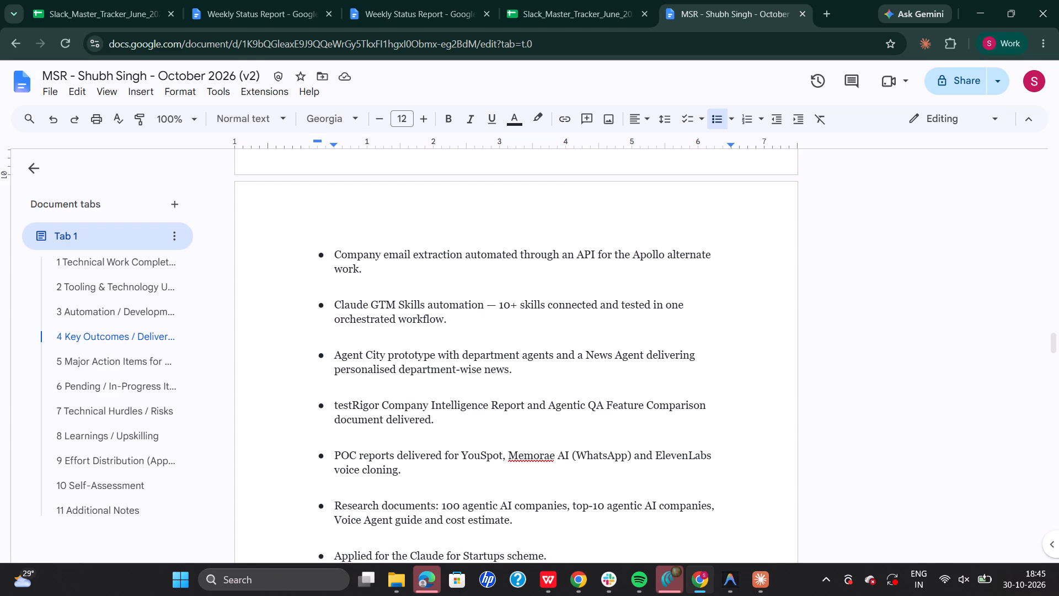
In the Apollo alternate bullet under Key Outcomes / Deliverables, replace "Company email extraction automated" with "Calculated the Accuracy of tools".
click(515, 257)
key(Right)
key(BackSpace)
key(BackSpace)
key(BackSpace)
key(BackSpace)
key(BackSpace)
key(BackSpace)
key(BackSpace)
key(BackSpace)
key(BackSpace)
key(BackSpace)
key(BackSpace)
key(BackSpace)
key(BackSpace)
key(BackSpace)
key(BackSpace)
key(BackSpace)
key(BackSpace)
key(BackSpace)
key(BackSpace)
key(BackSpace)
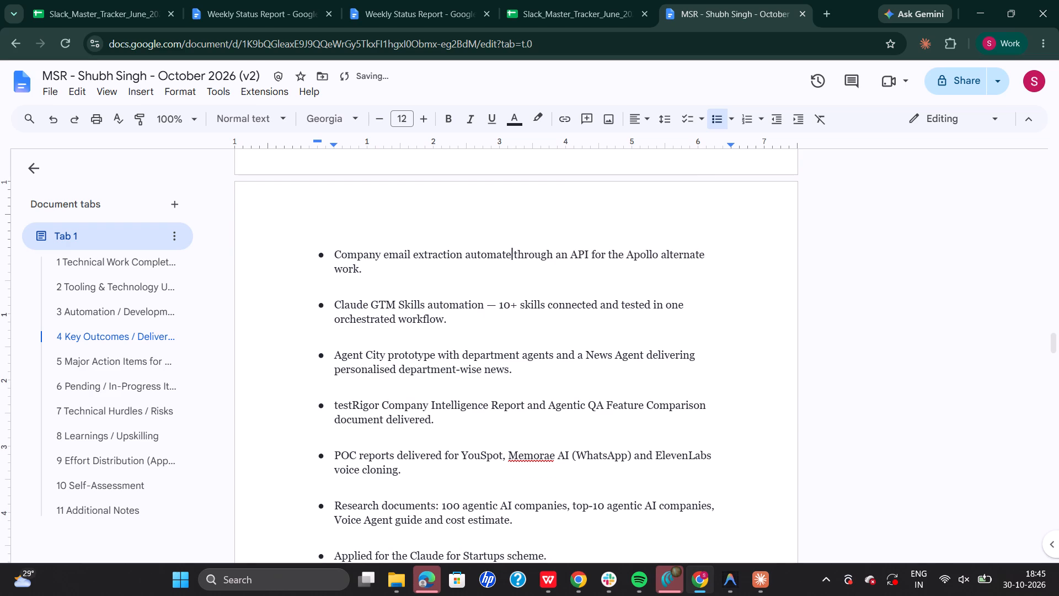
key(BackSpace)
key(BackSpace)
key(BackSpace)
key(BackSpace)
key(BackSpace)
key(BackSpace)
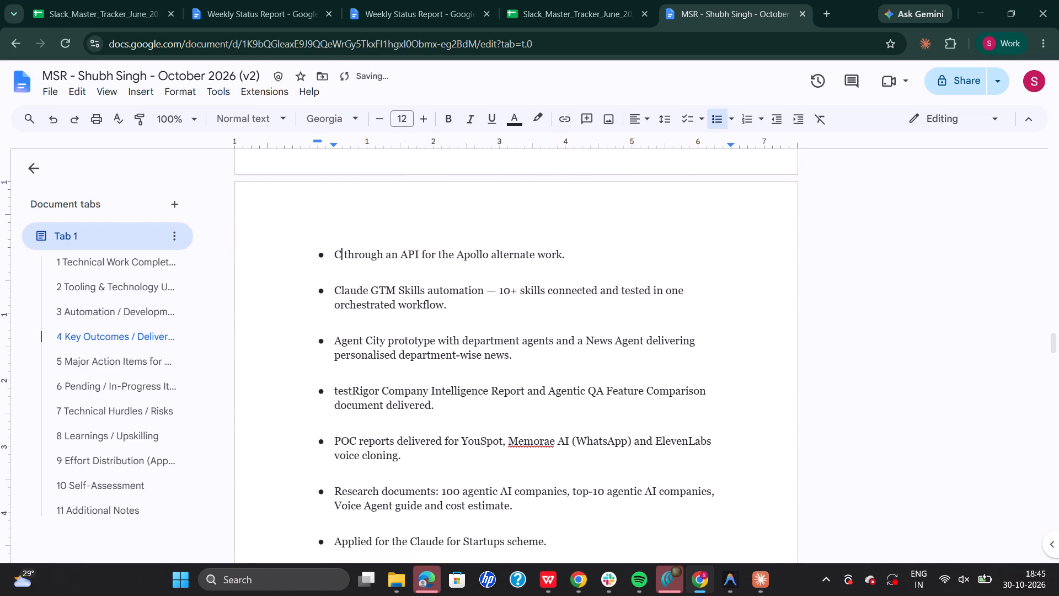
key(l)
key(BackSpace)
text(alclate)
key(space)
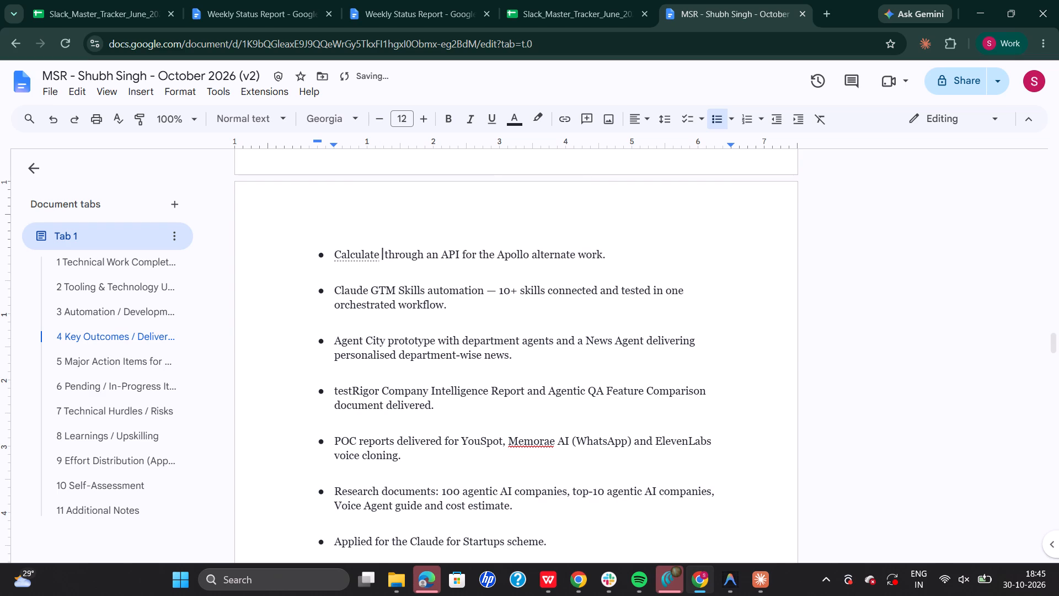
key(BackSpace)
text(d the)
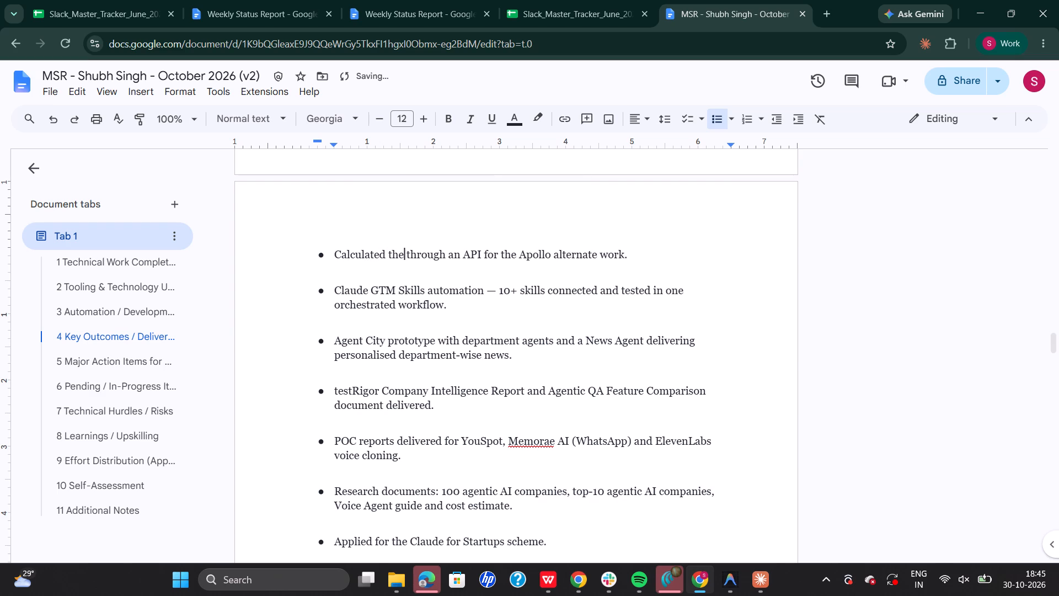
key(space)
text(ccuracy)
key(space)
text(of)
key(space)
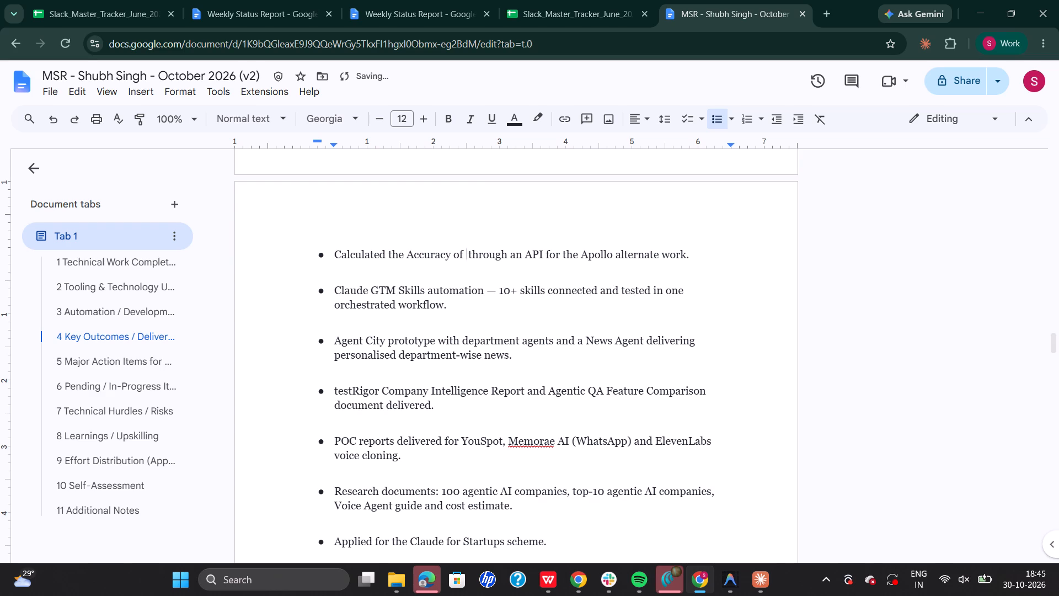
text(tools)
key(space)
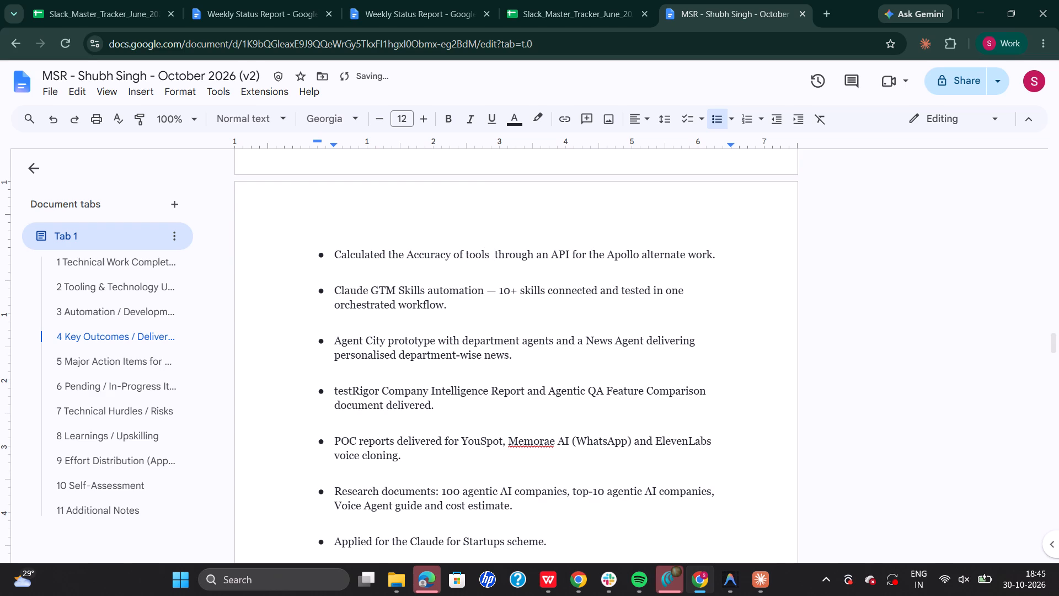
Examine the remaining Key Outcomes / Deliverables bullets and the Major Action Items for Next Month section.
scroll(707, 285, down, 1)
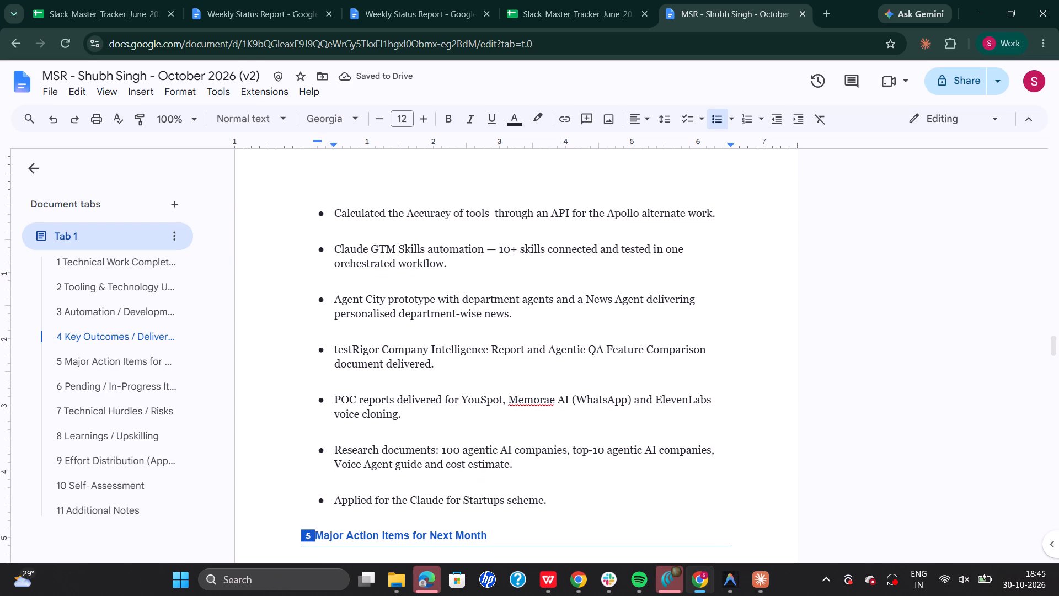
scroll(707, 285, down, 1)
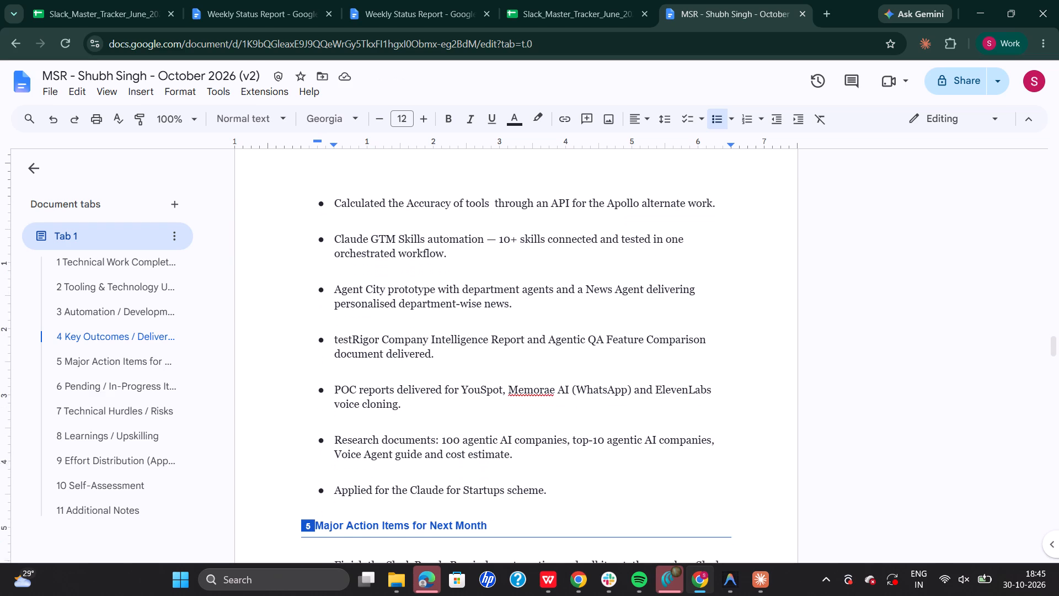
scroll(707, 285, down, 1)
scroll(601, 318, down, 2)
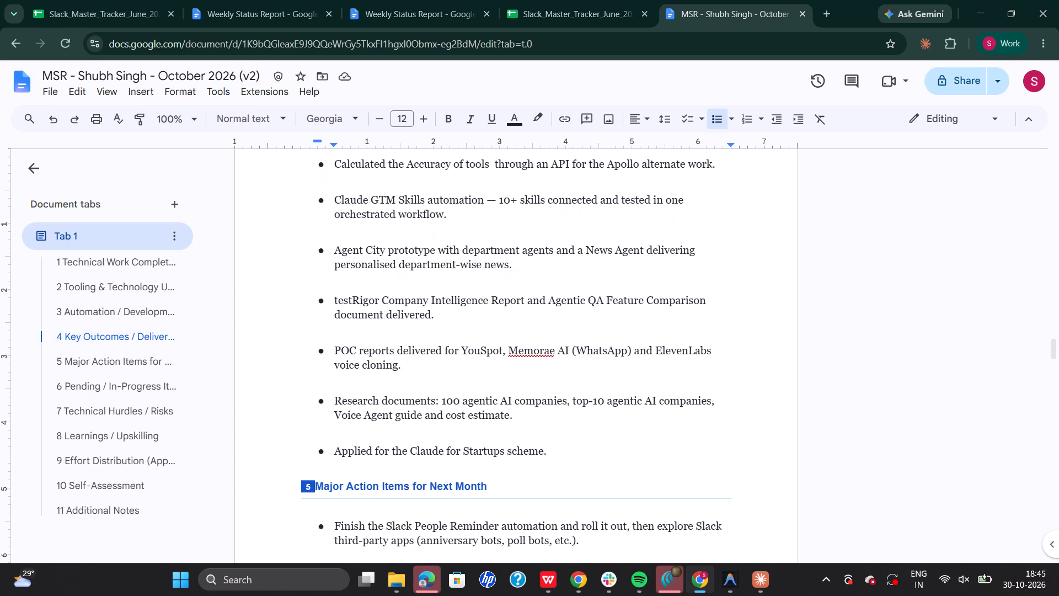
scroll(499, 322, down, 2)
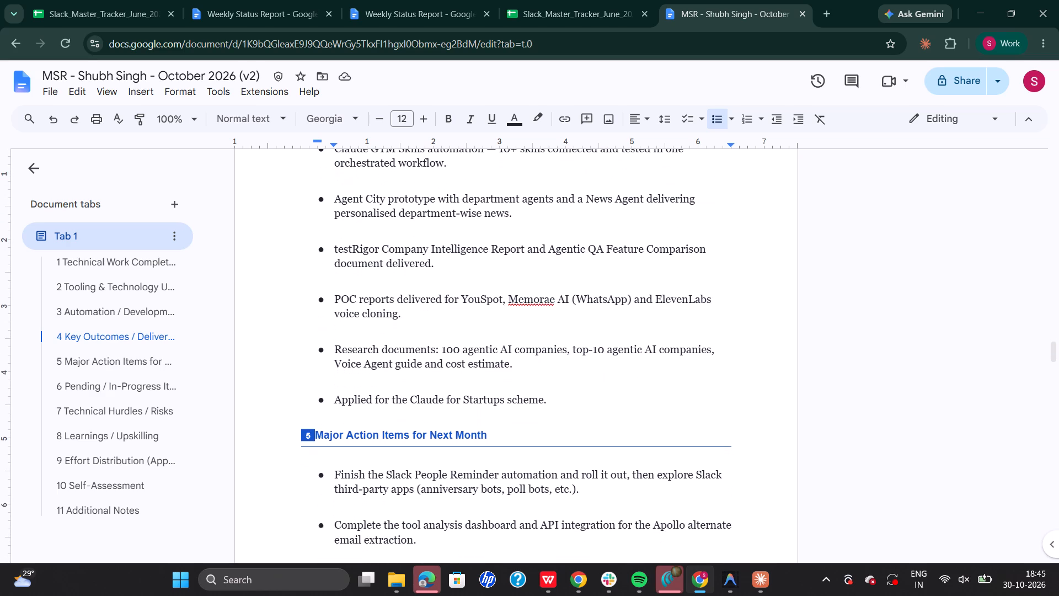
scroll(548, 359, down, 2)
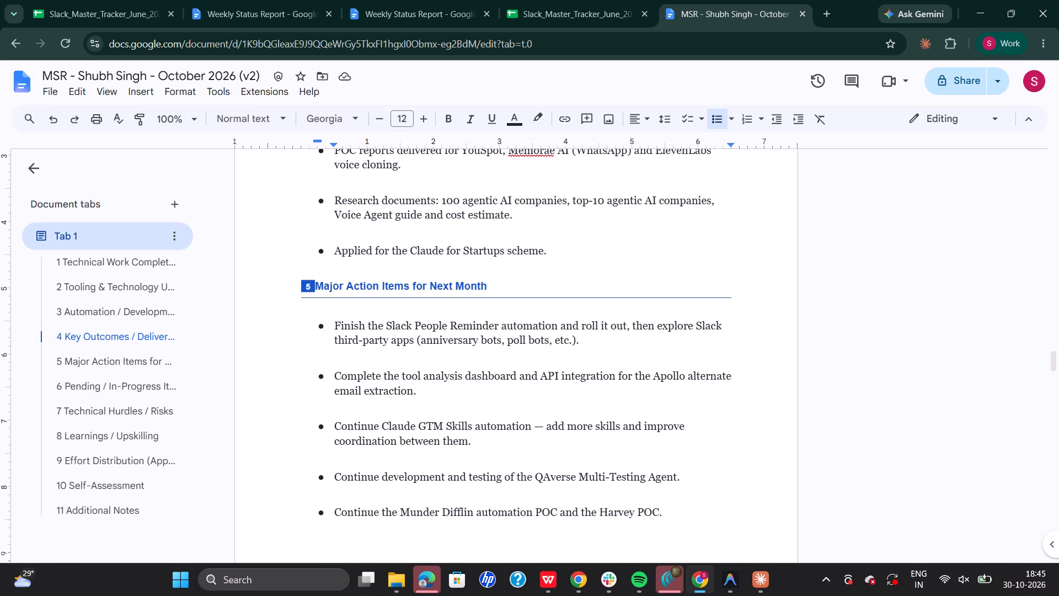
scroll(548, 359, down, 1)
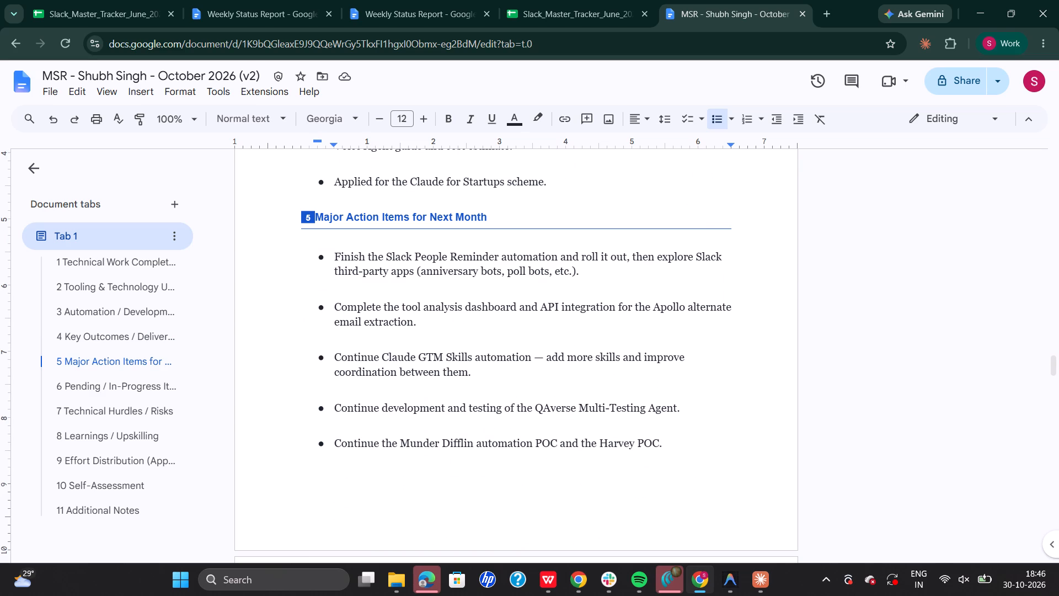
scroll(507, 308, down, 1)
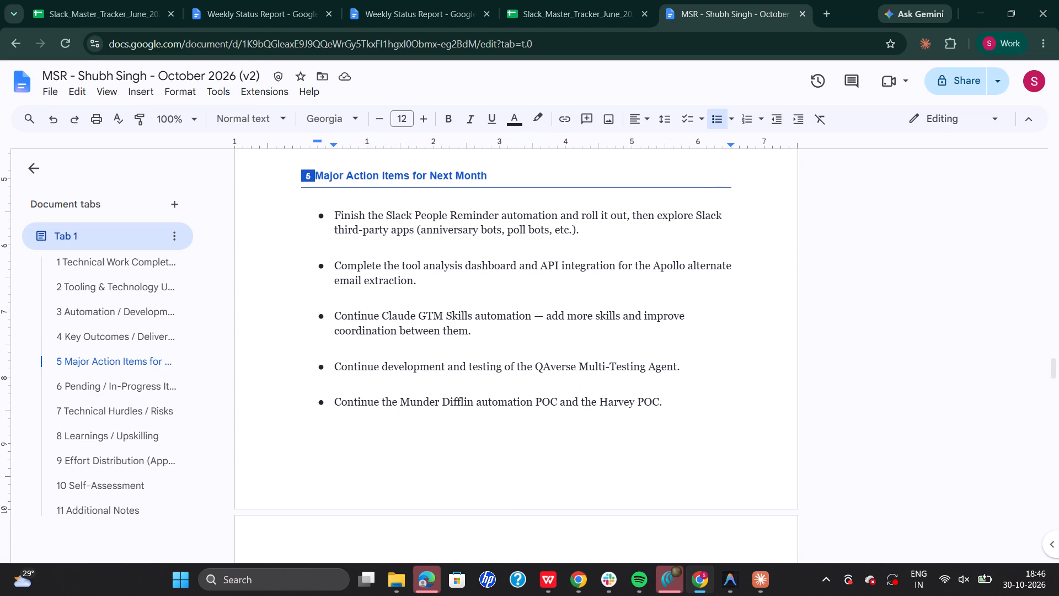
scroll(435, 291, down, 1)
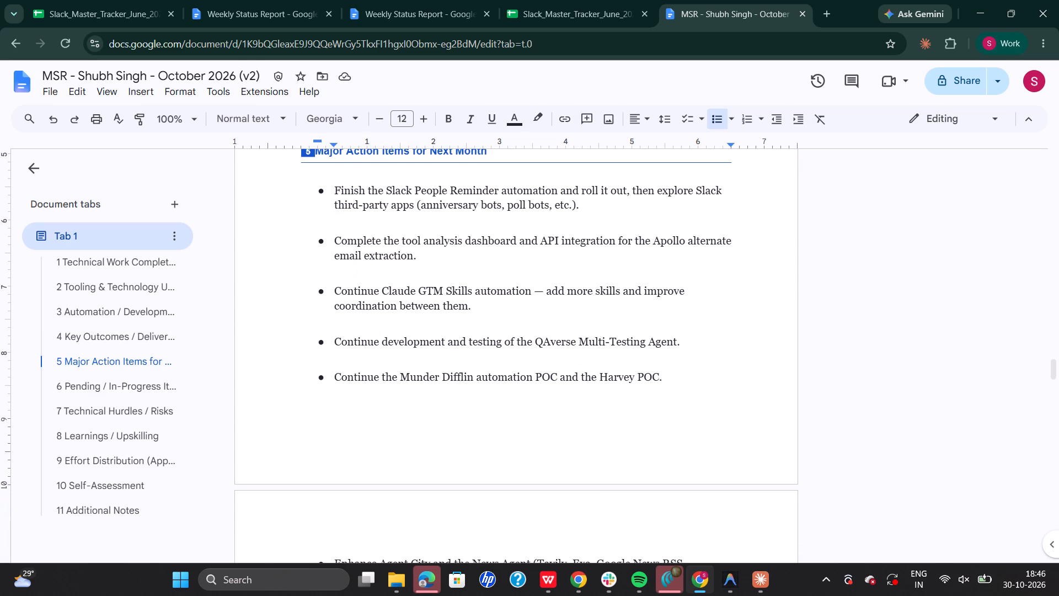
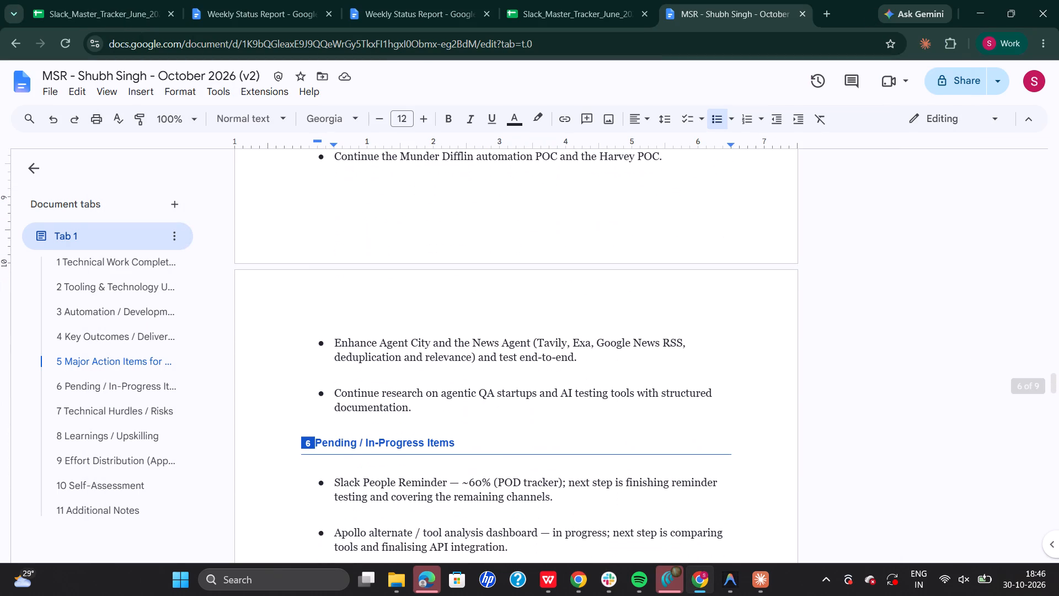
Delete the Slack People Reminder bullet, including its empty line, from the Pending / In-Progress Items section.
scroll(609, 365, down, 1)
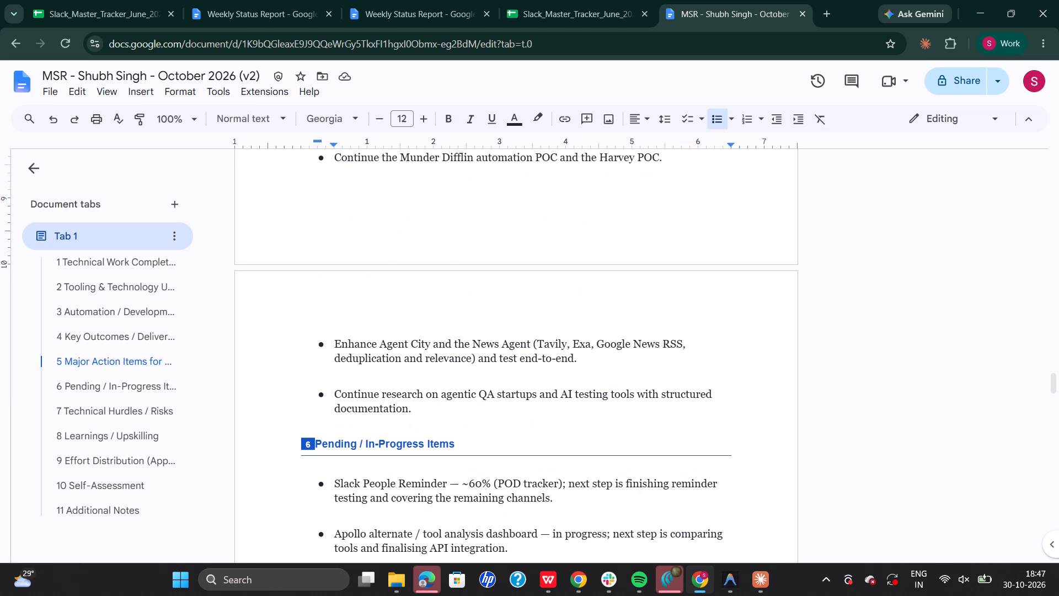
scroll(609, 365, down, 1)
scroll(521, 396, down, 3)
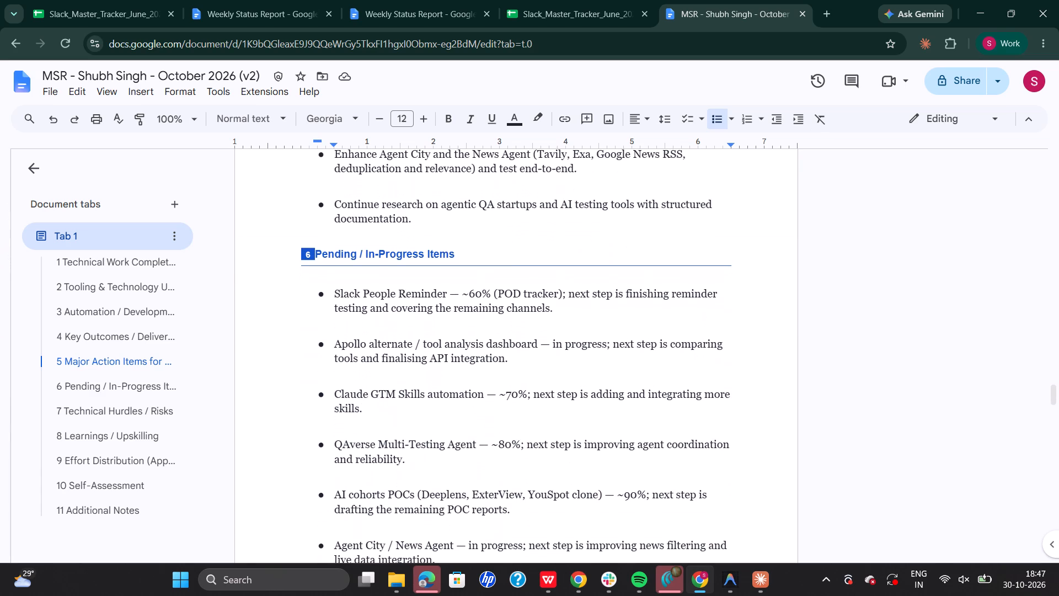
scroll(521, 396, down, 1)
scroll(595, 335, down, 1)
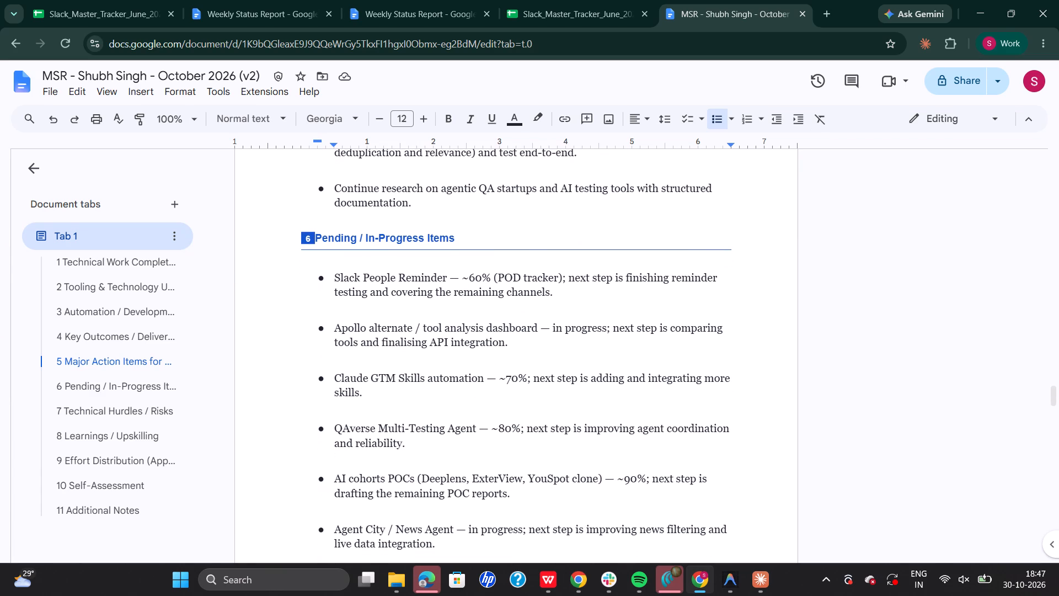
scroll(595, 335, down, 1)
click(480, 274)
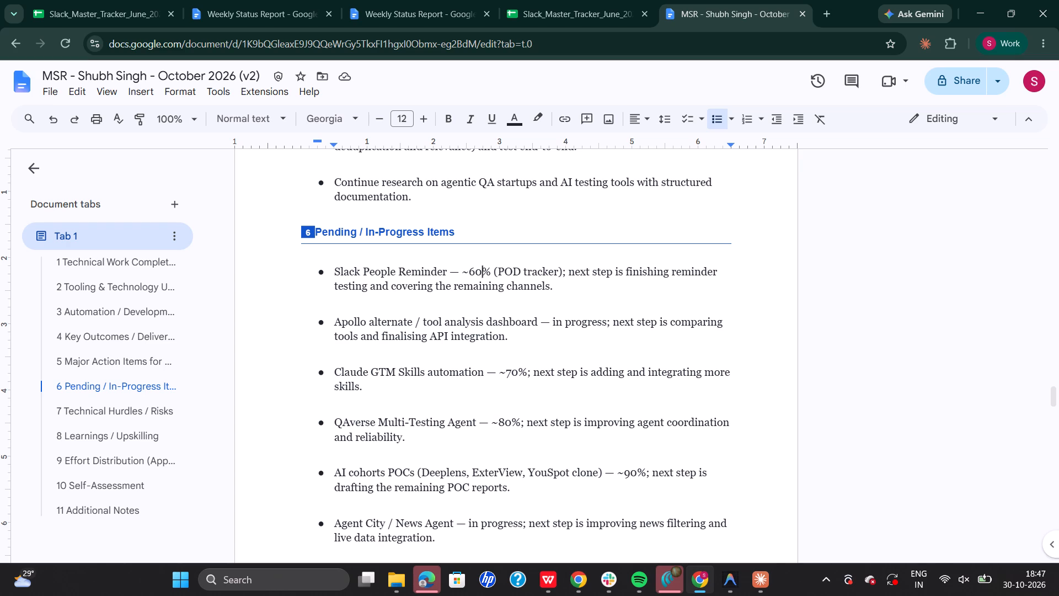
drag(563, 286, 378, 288)
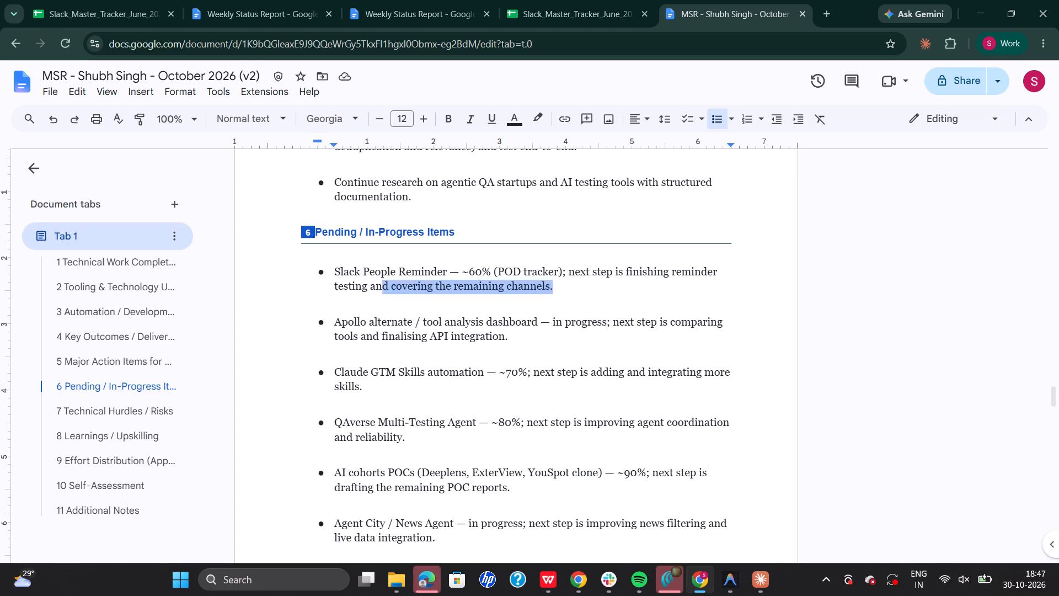
drag(378, 288, 336, 270)
key(BackSpace)
key(BackSpace)
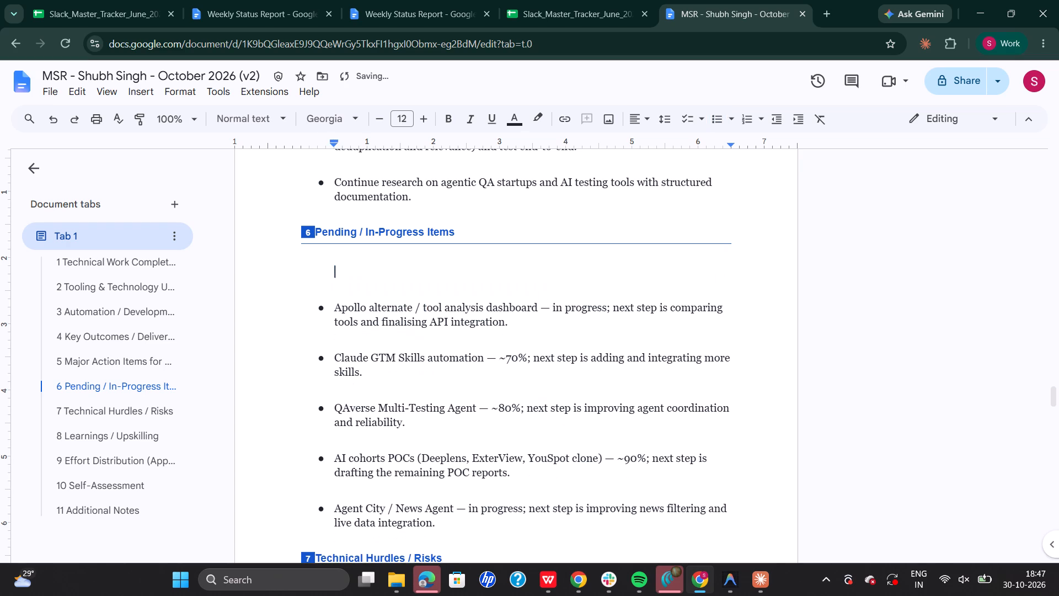
key(BackSpace)
key(BackSpace)
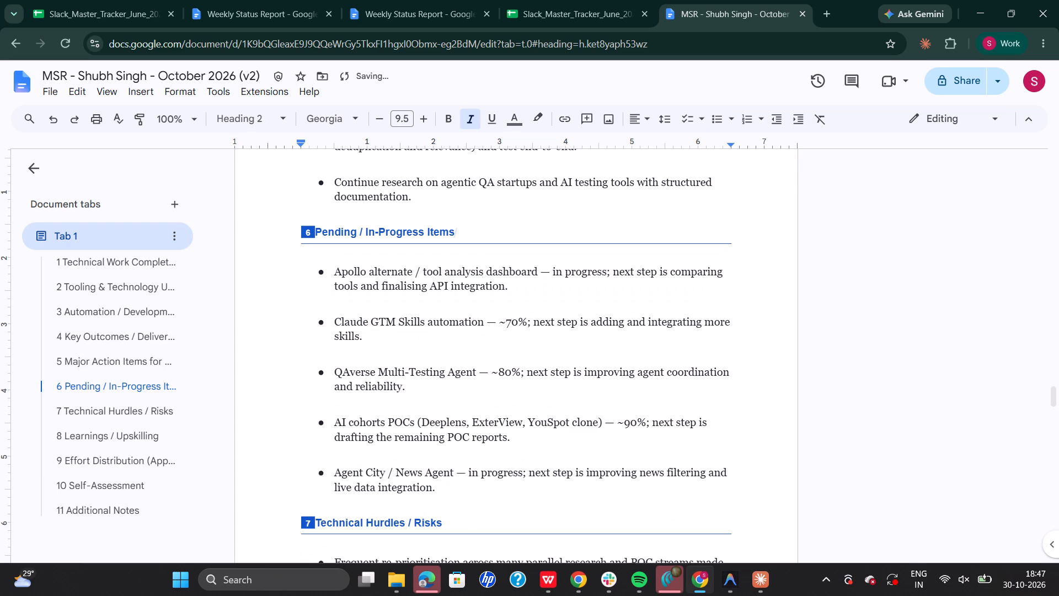
In the Apollo alternate bullet under Pending / In-Progress Items, replace "integration" with "testing" after "finalising API".
scroll(394, 320, down, 1)
scroll(502, 358, down, 1)
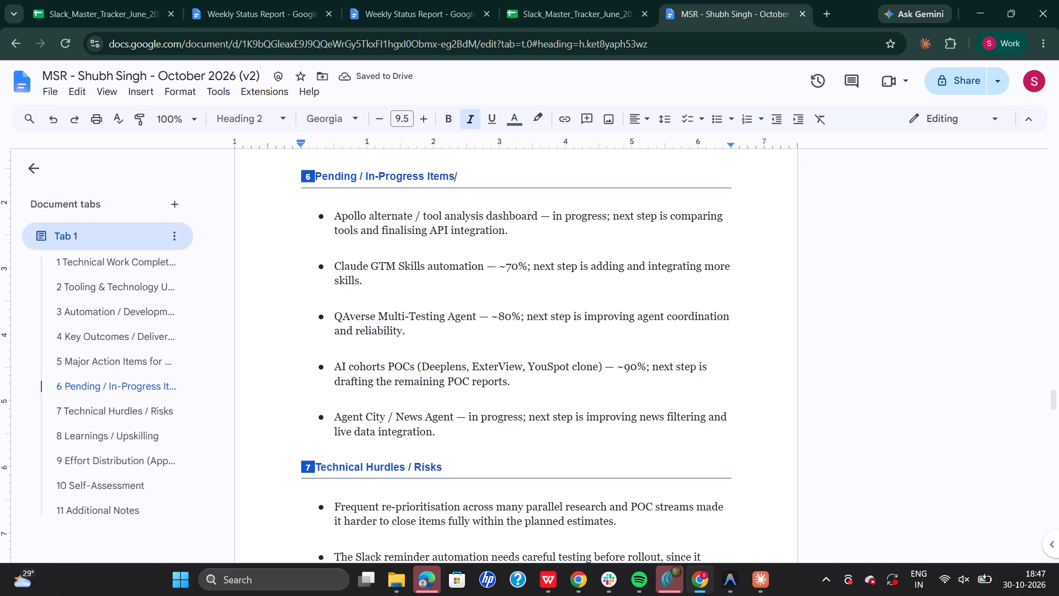
scroll(502, 358, down, 1)
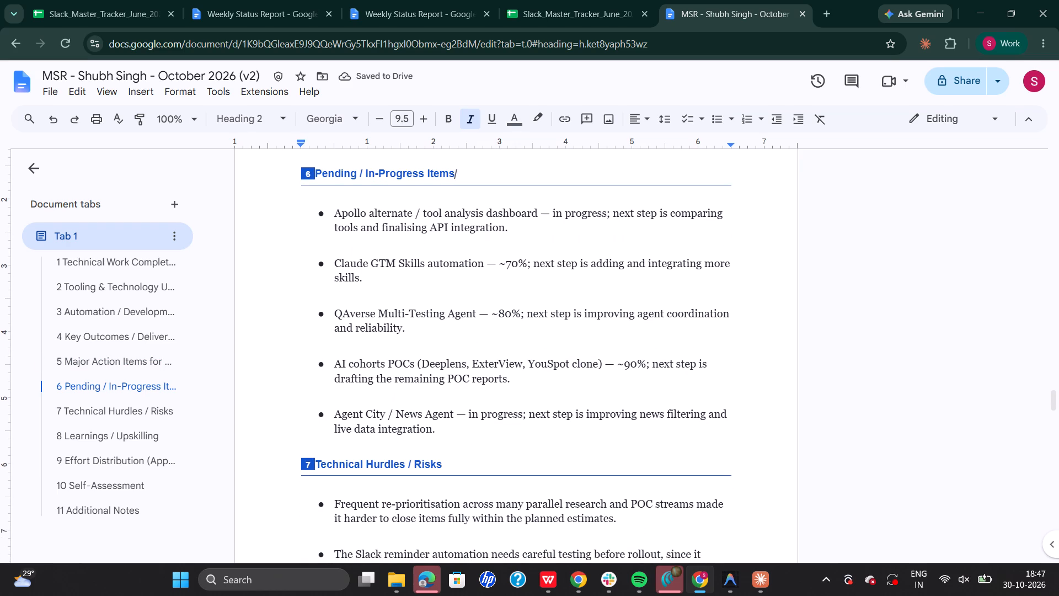
click(505, 229)
key(BackSpace)
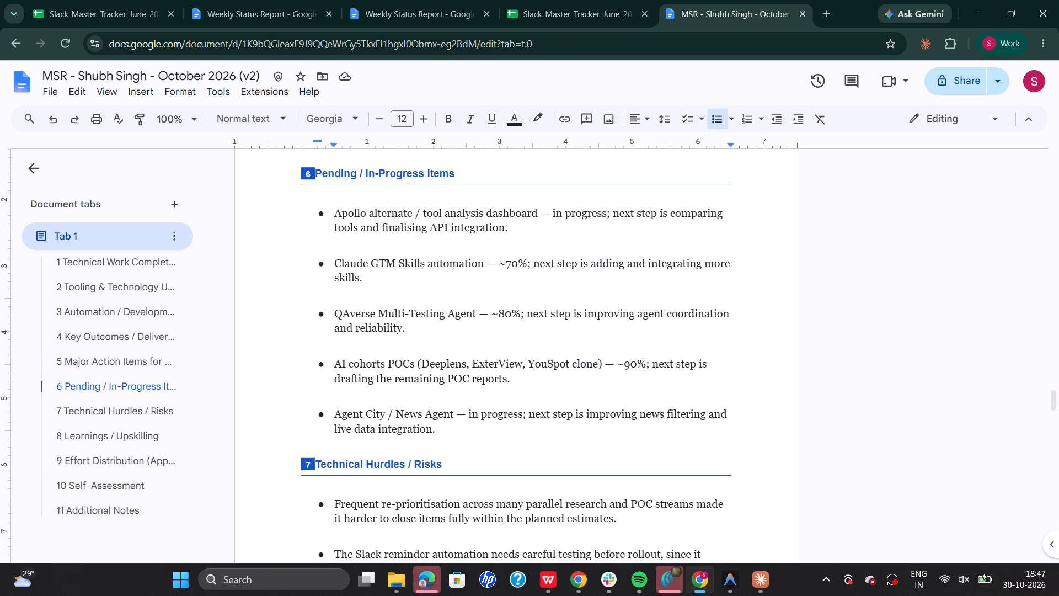
key(BackSpace)
key(BackSpace)
key(BackSpace)
key(BackSpace)
key(BackSpace)
key(BackSpace)
key(BackSpace)
key(BackSpace)
key(BackSpace)
key(BackSpace)
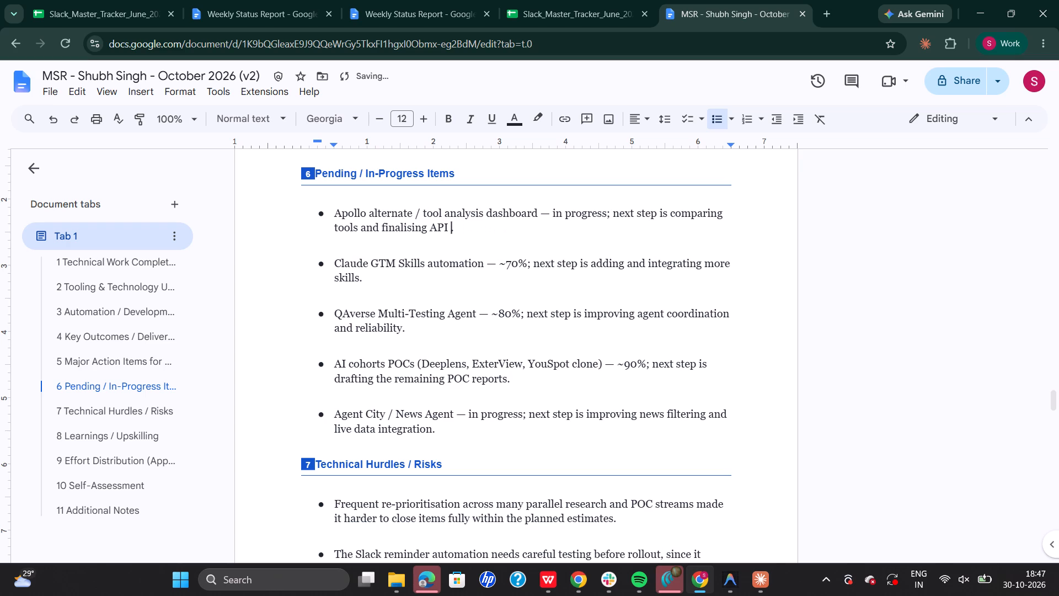
text(testing)
Examine the remaining Pending / In-Progress Items bullets and the Technical Hurdles / Risks section.
scroll(526, 301, down, 1)
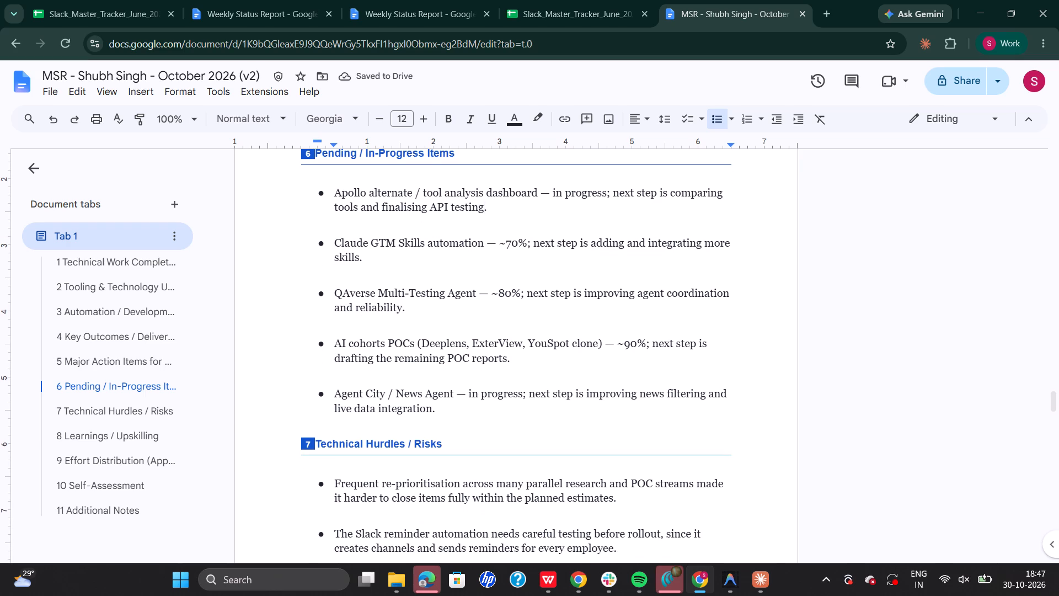
scroll(427, 329, down, 1)
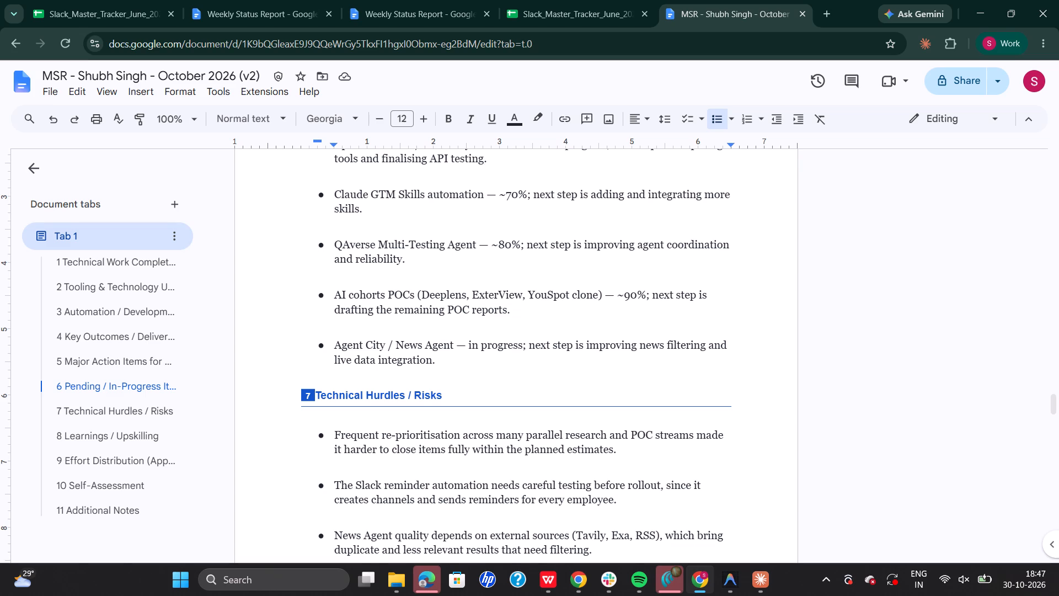
scroll(485, 327, down, 1)
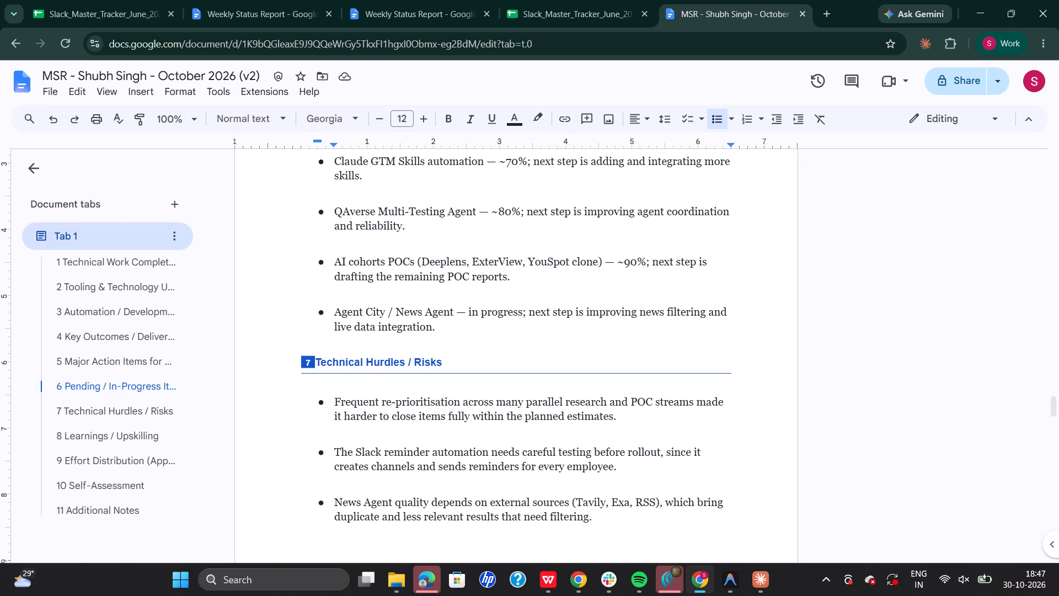
scroll(538, 269, down, 1)
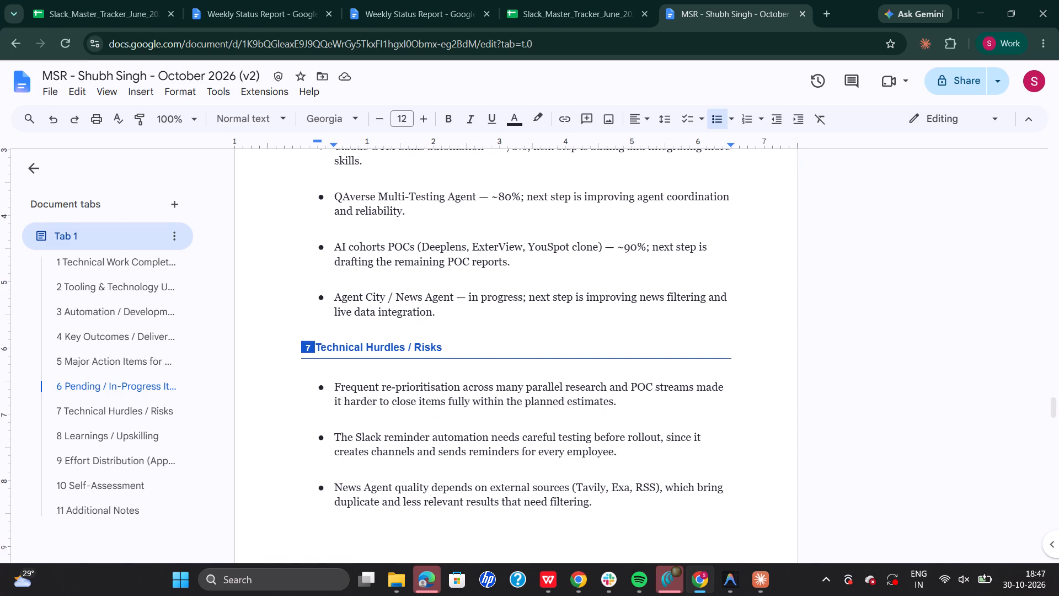
scroll(561, 306, down, 1)
scroll(447, 279, down, 1)
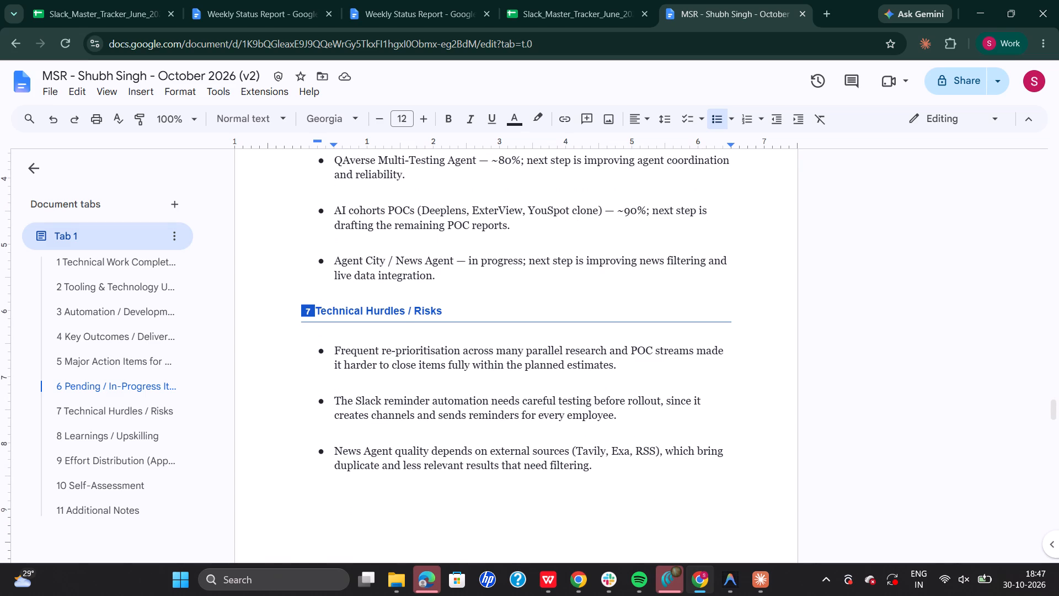
scroll(447, 279, down, 1)
scroll(595, 259, down, 1)
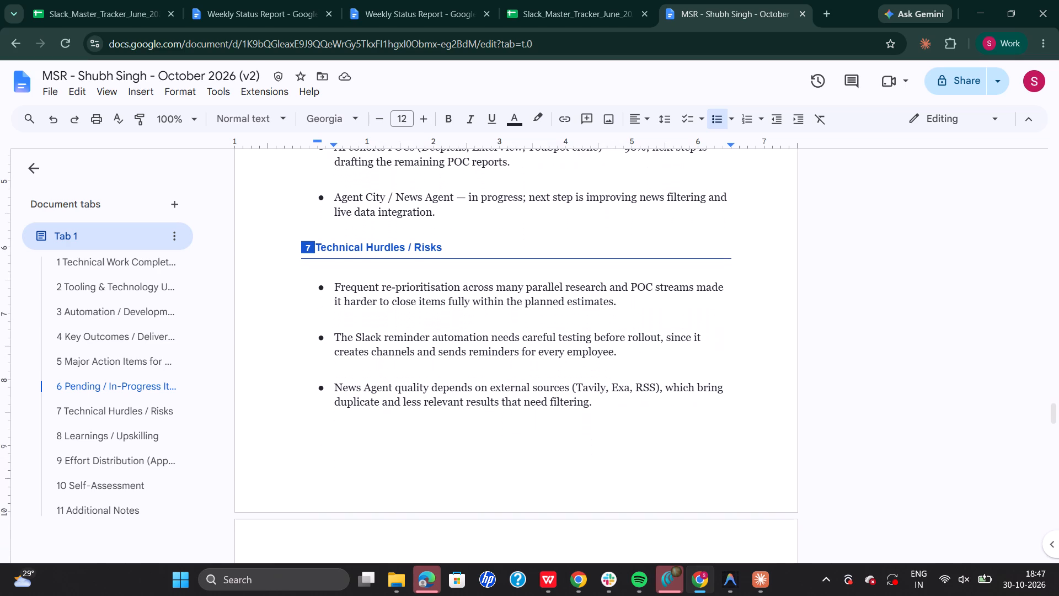
scroll(446, 279, down, 1)
scroll(463, 327, down, 1)
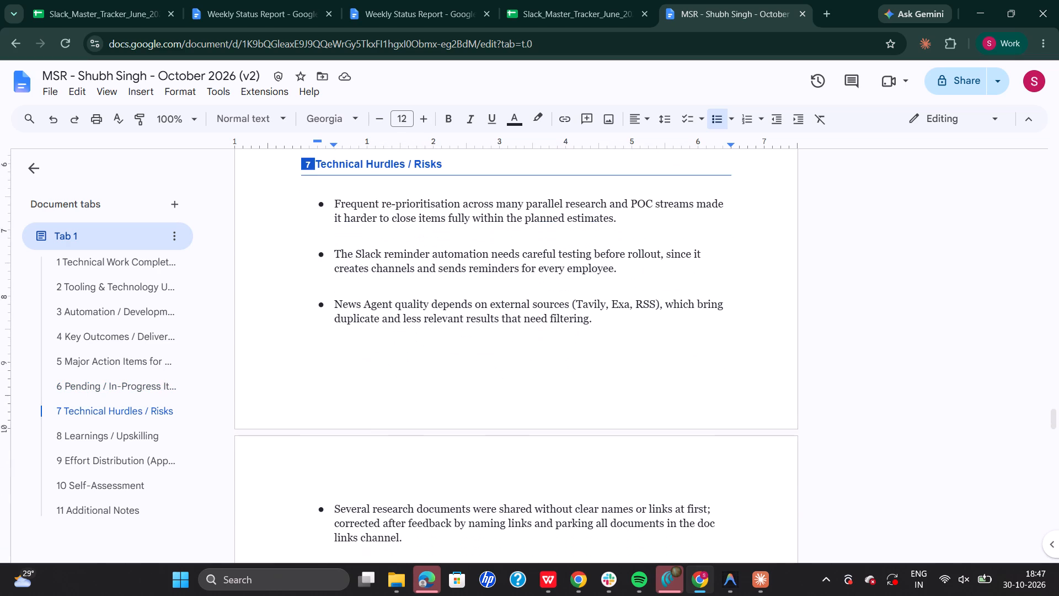
scroll(463, 327, down, 1)
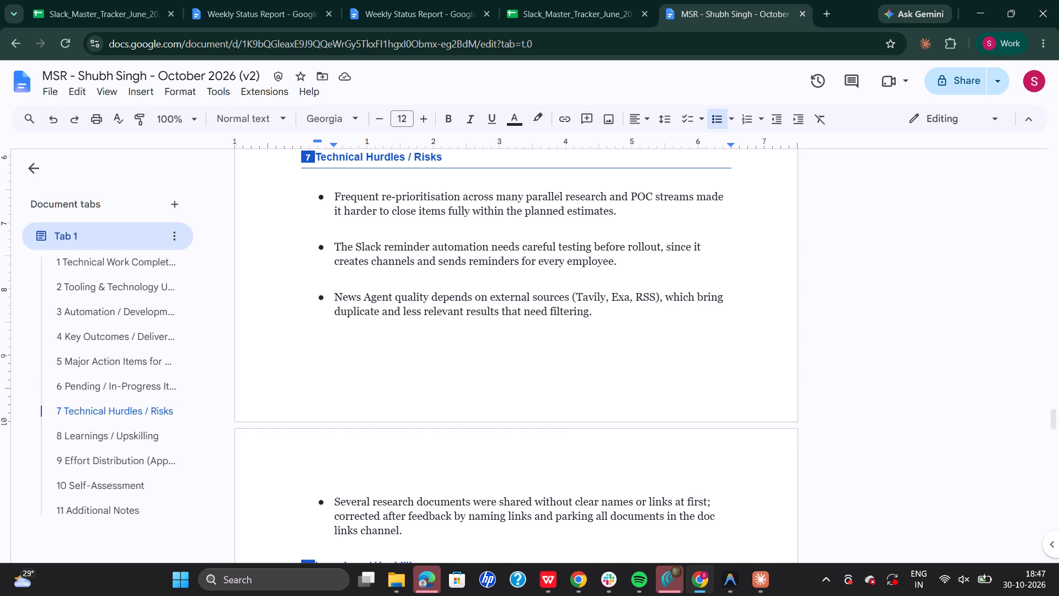
scroll(575, 365, down, 3)
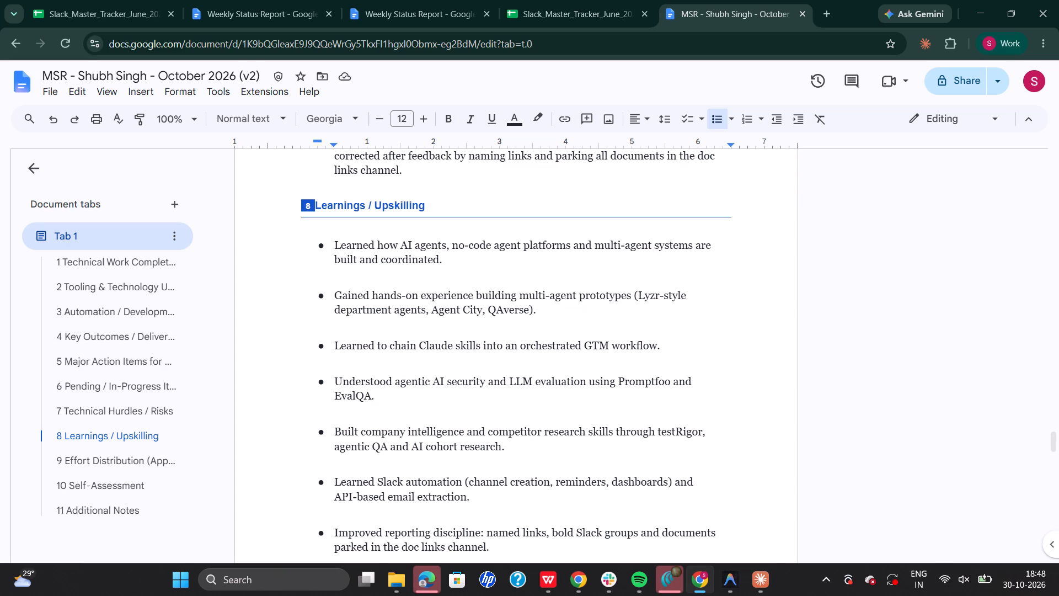
scroll(477, 288, down, 2)
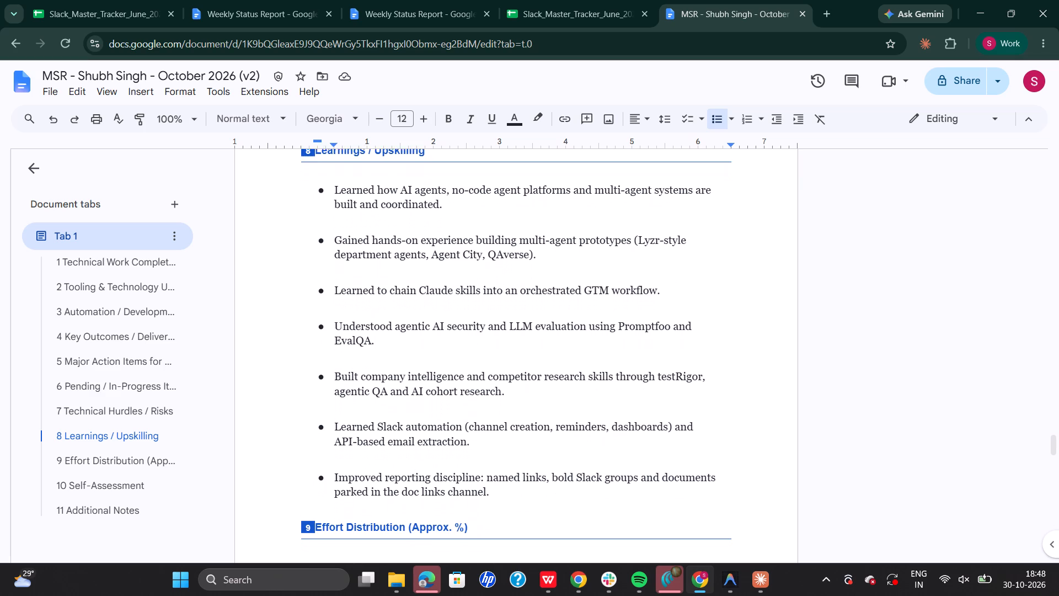
scroll(477, 288, down, 1)
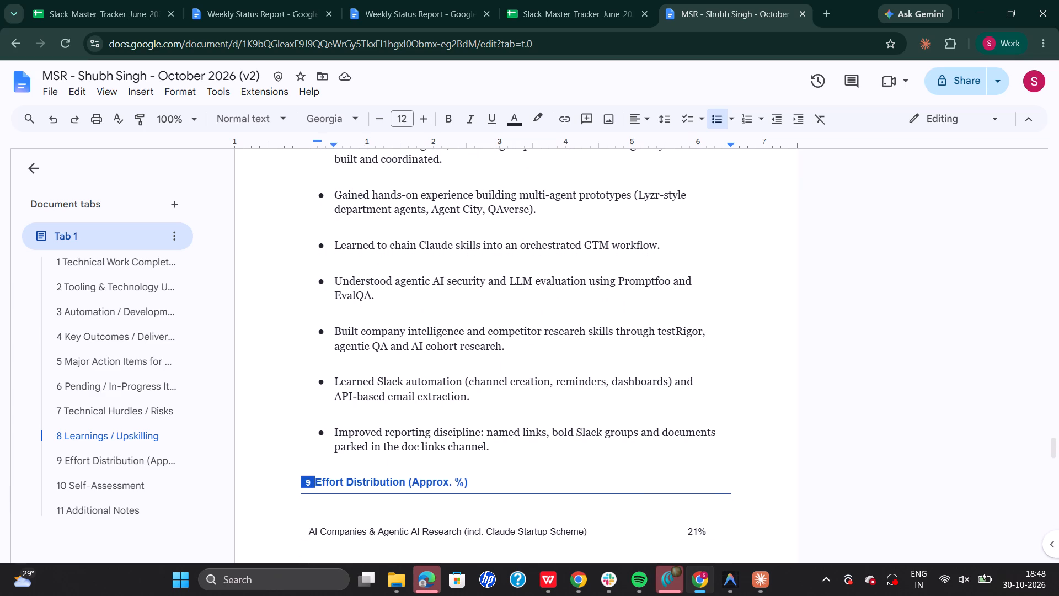
scroll(502, 324, down, 1)
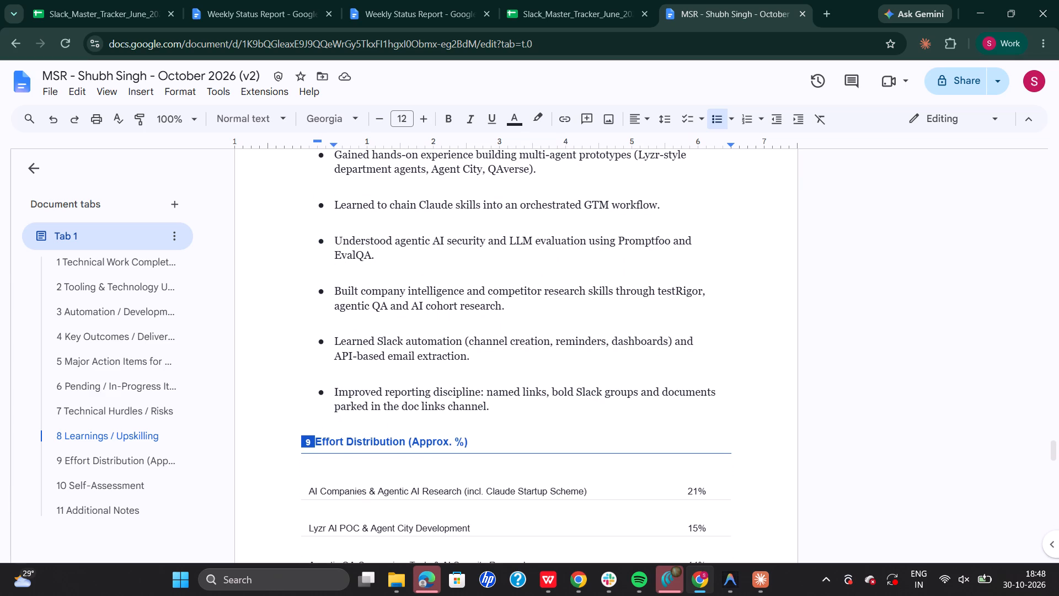
Examine the Effort Distribution (Approx. %) table from the AI Companies research row through the HR KT & Coordination row.
scroll(581, 318, down, 1)
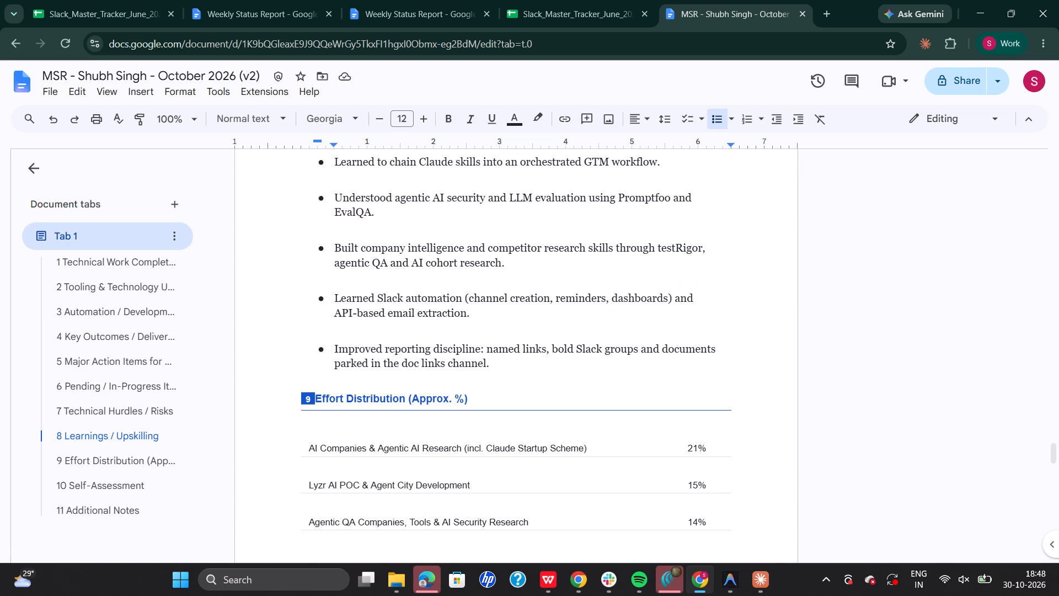
scroll(643, 321, down, 1)
scroll(434, 370, down, 1)
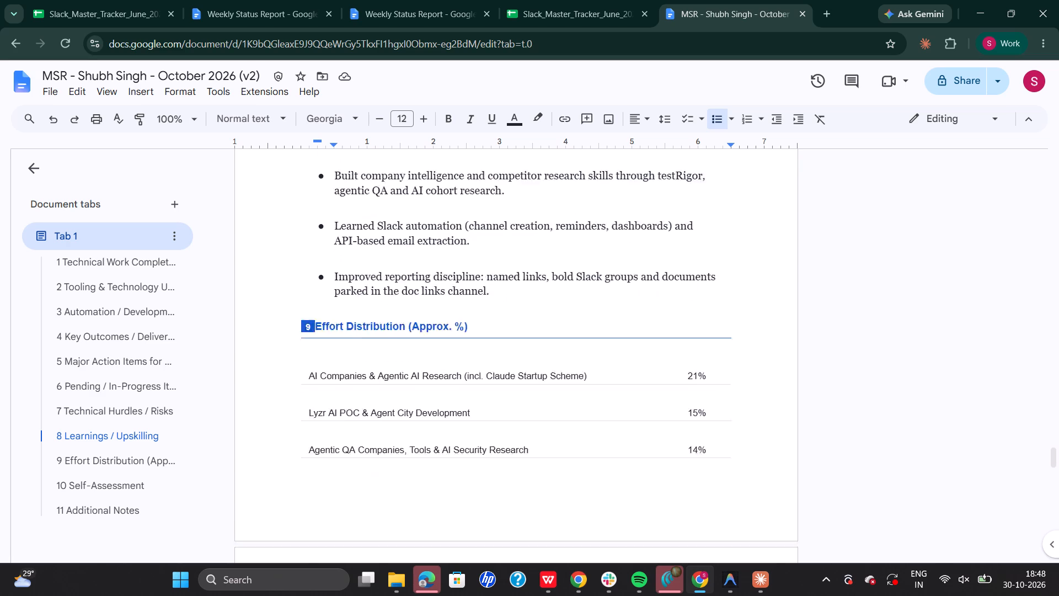
scroll(434, 370, down, 6)
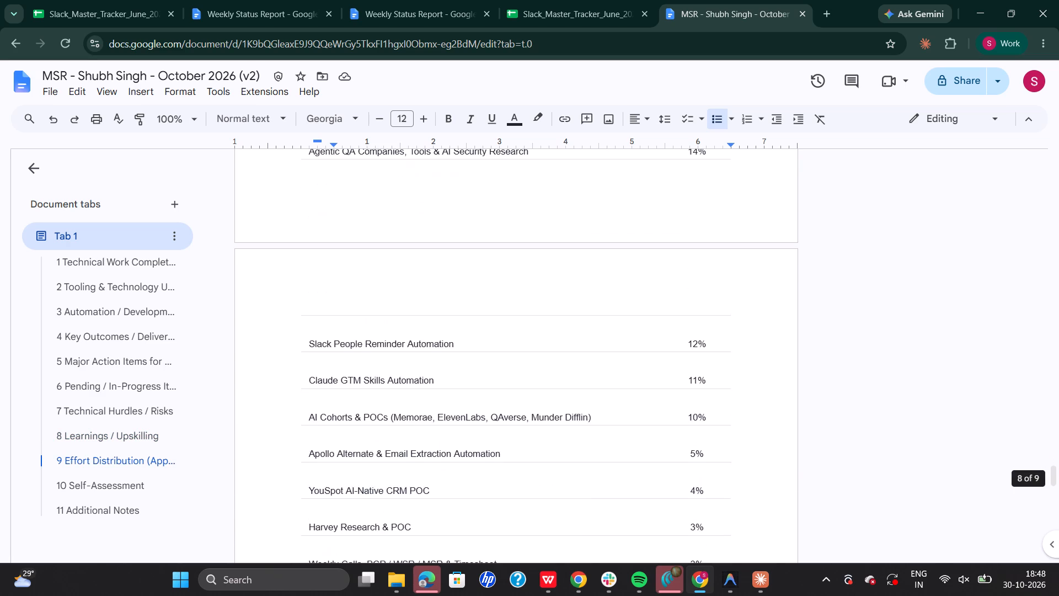
scroll(434, 370, down, 5)
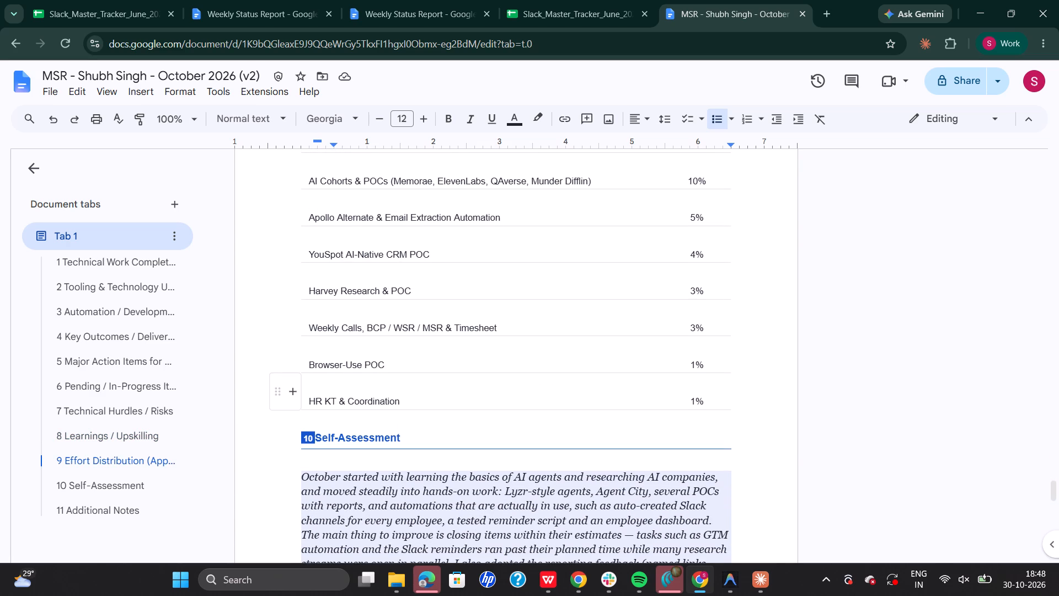
scroll(721, 381, up, 1)
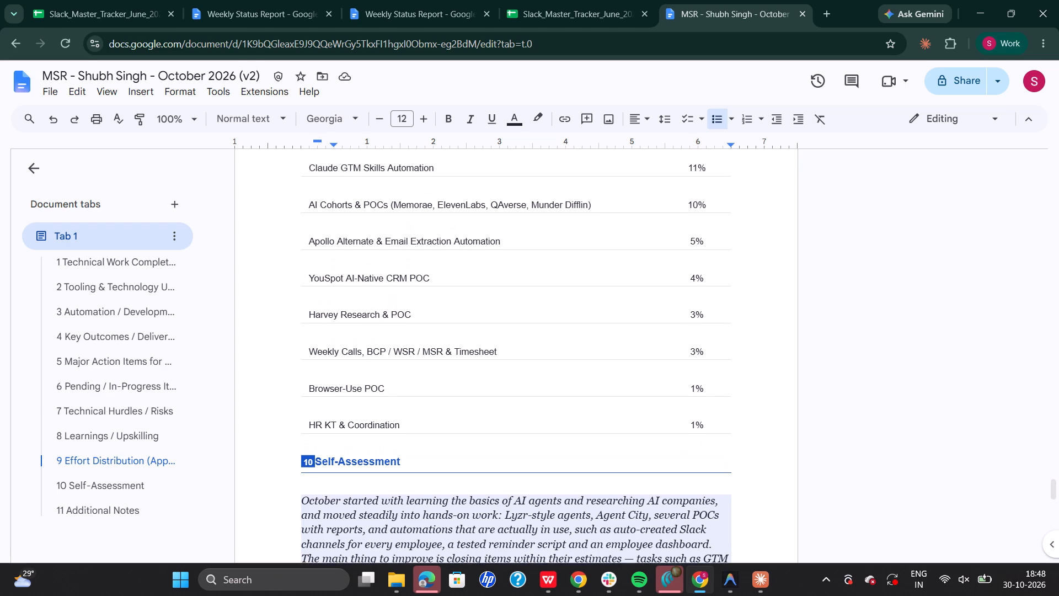
scroll(721, 381, up, 1)
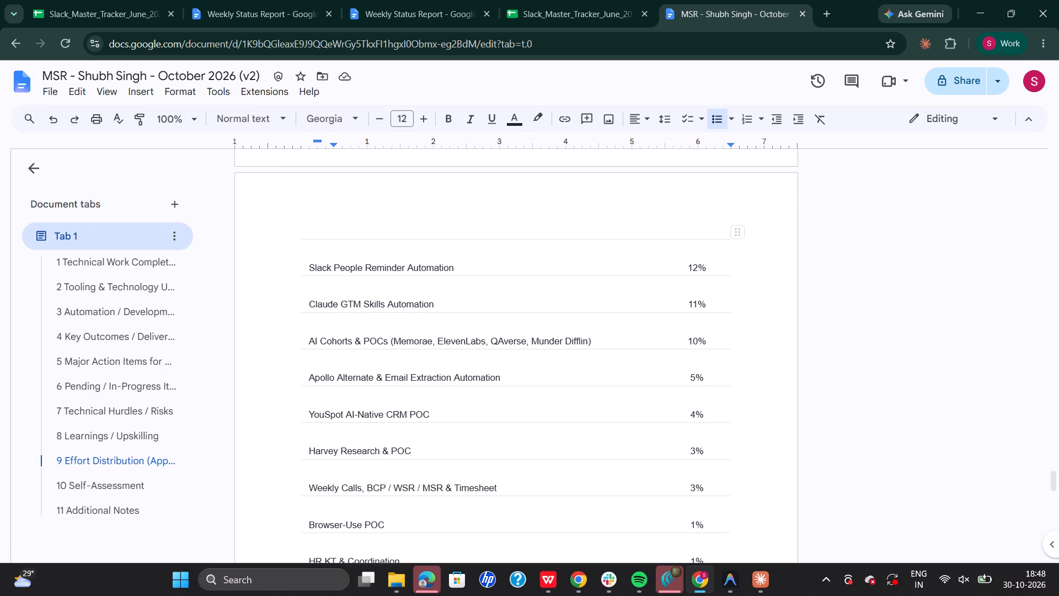
scroll(721, 381, up, 4)
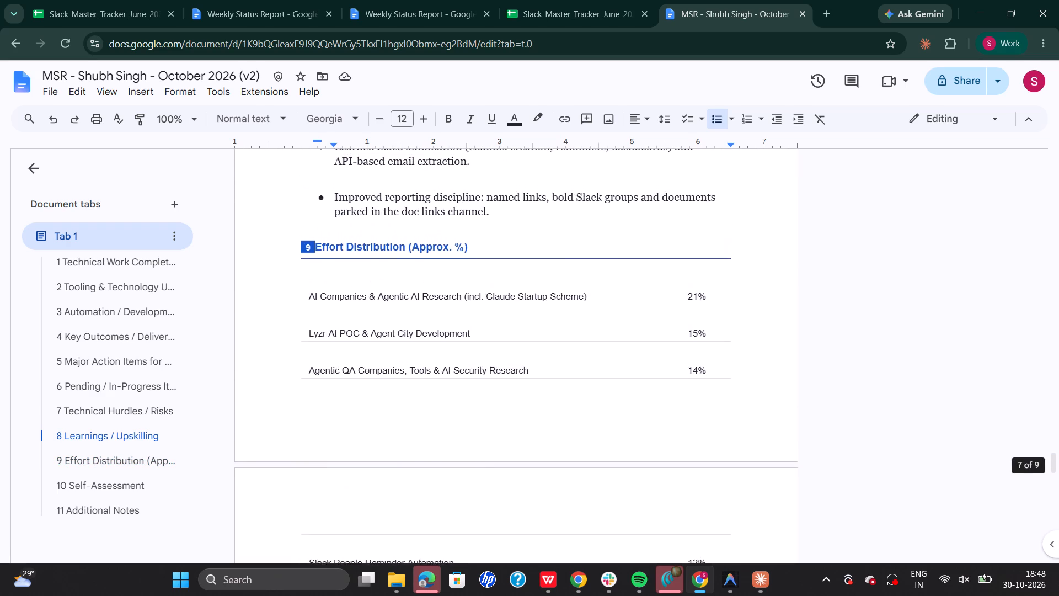
scroll(721, 381, down, 3)
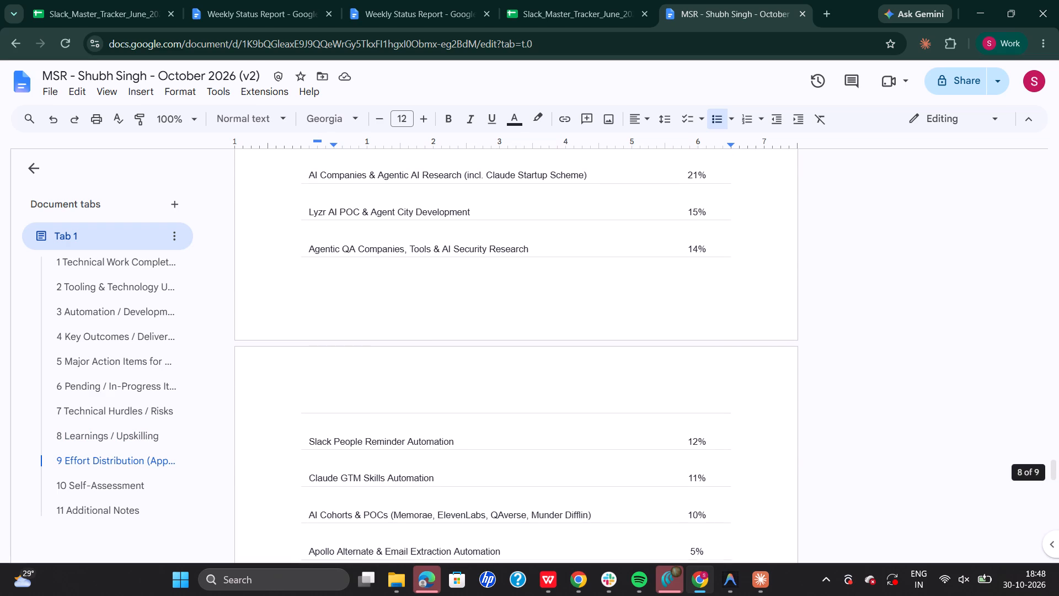
Examine the Self-Assessment section and the Additional Notes paragraph through to the end of the report.
scroll(721, 381, down, 7)
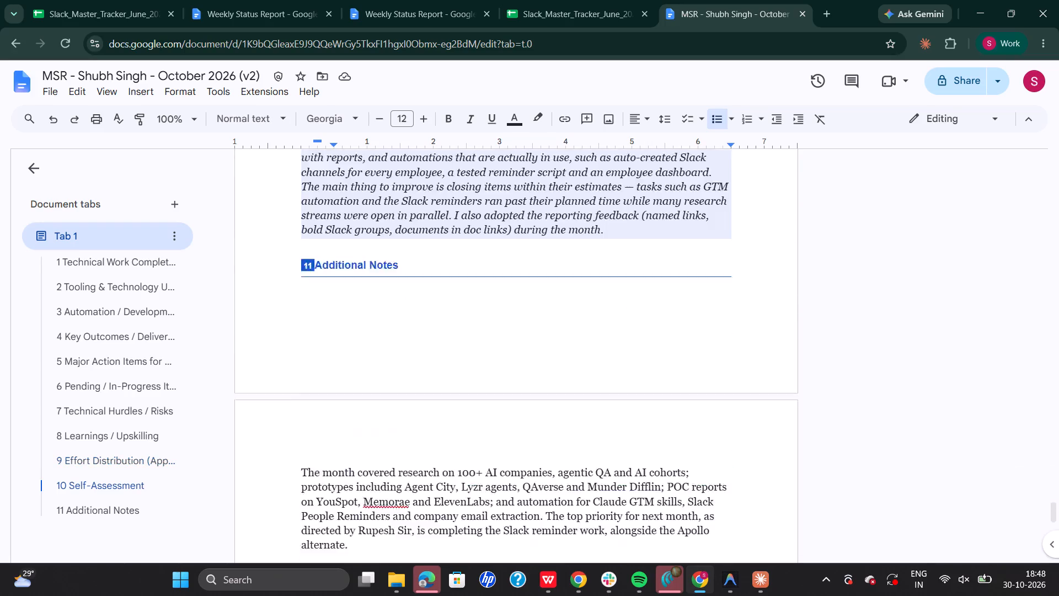
scroll(721, 381, up, 1)
scroll(721, 381, down, 1)
scroll(721, 381, up, 1)
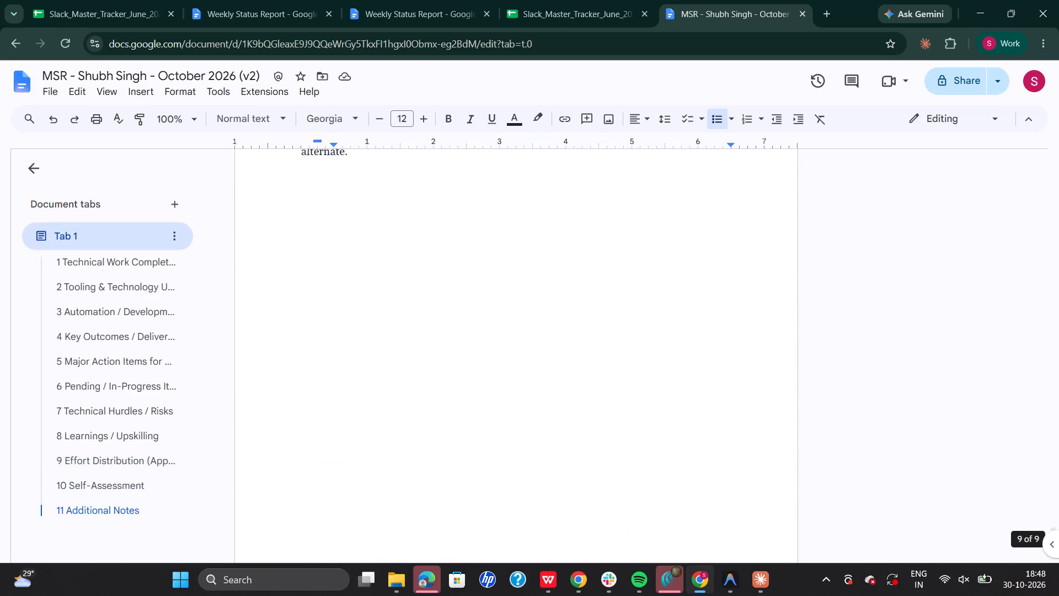
scroll(721, 381, up, 1)
scroll(721, 381, down, 3)
scroll(721, 381, up, 5)
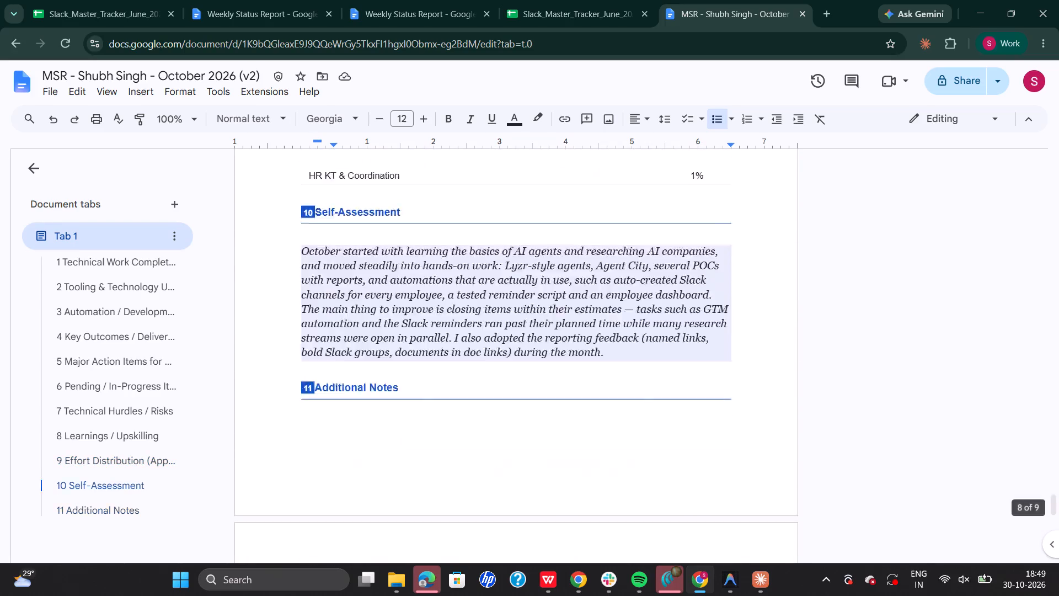
Add Ipshita, HR Operations, Priyanka and the contact matching "sata" as editors in the report's sharing settings.
click(970, 81)
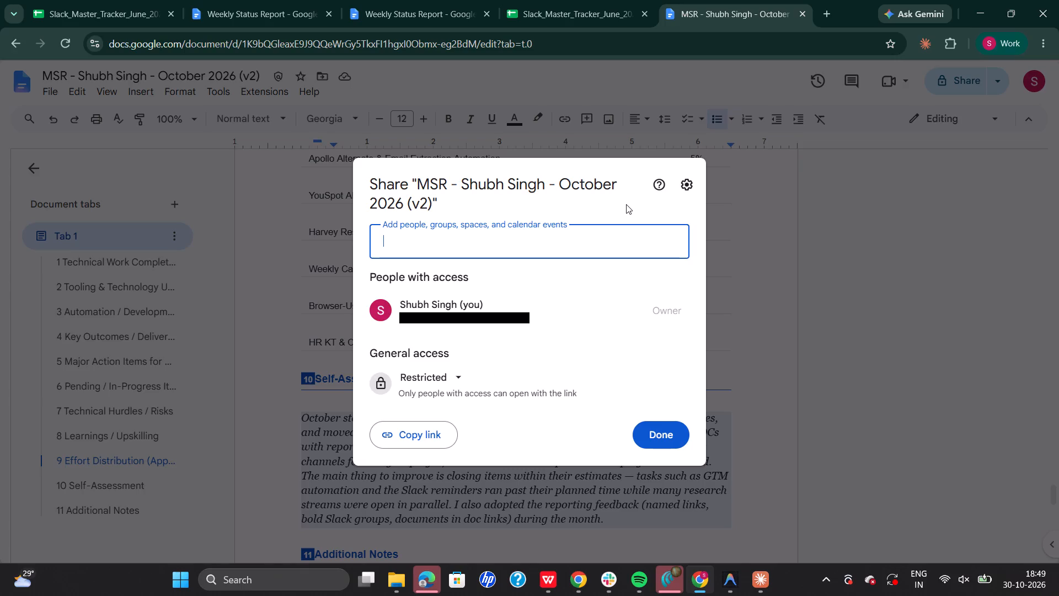
text(ip)
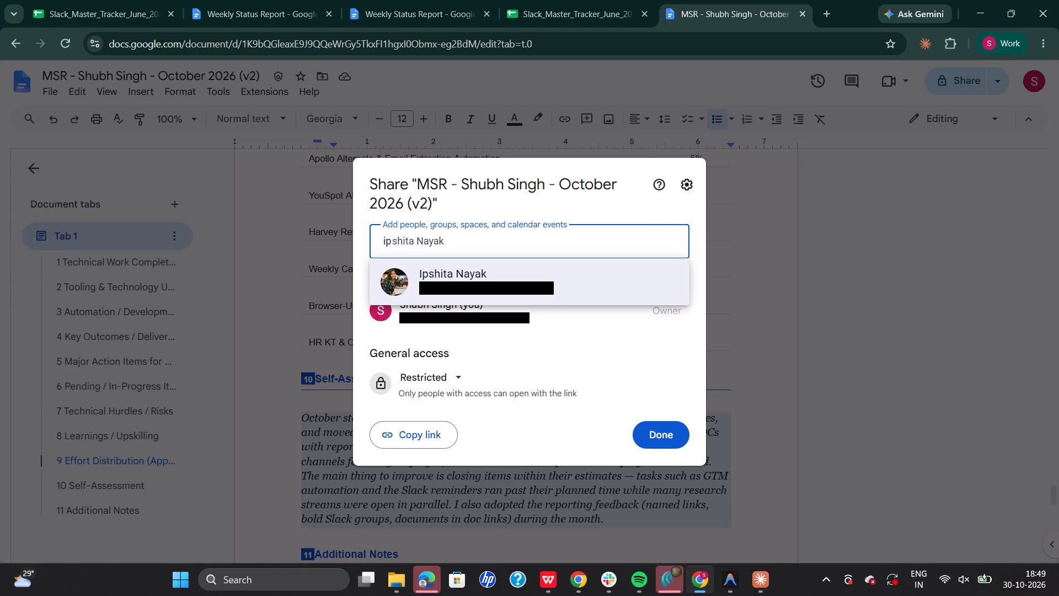
click(589, 295)
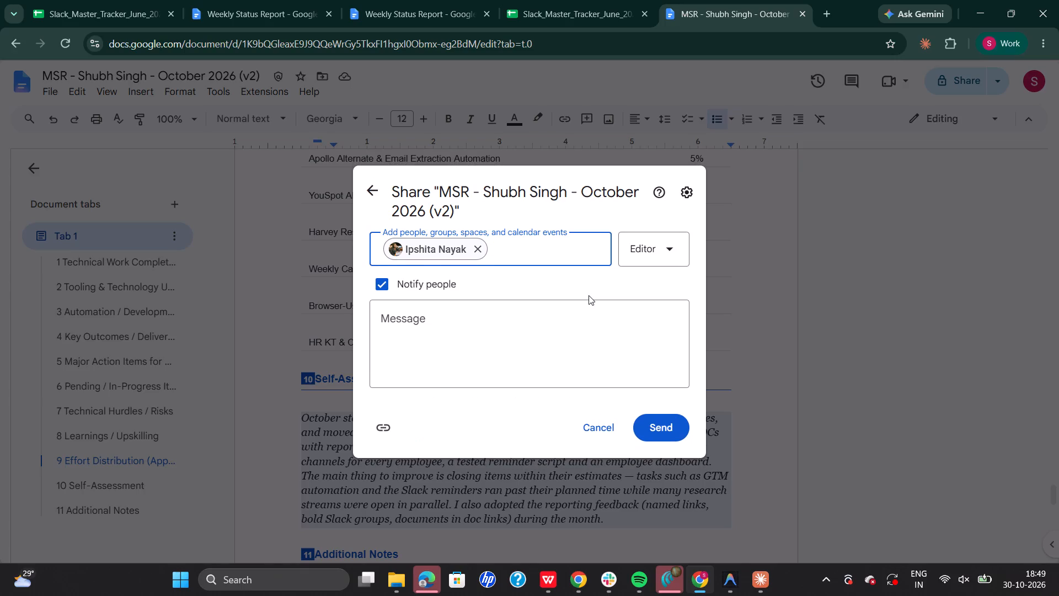
text(hr)
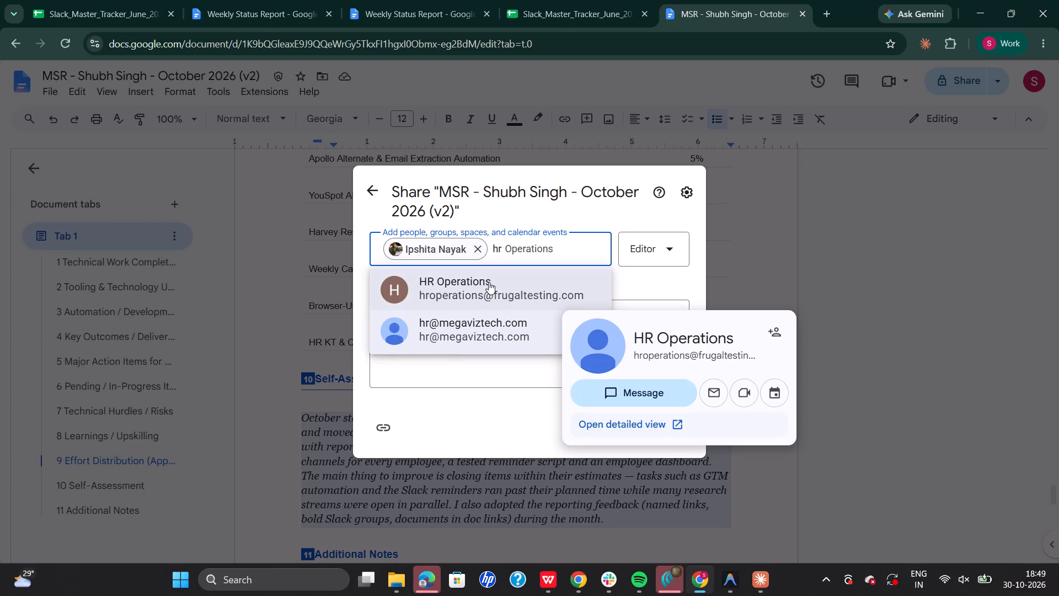
key(BackSpace)
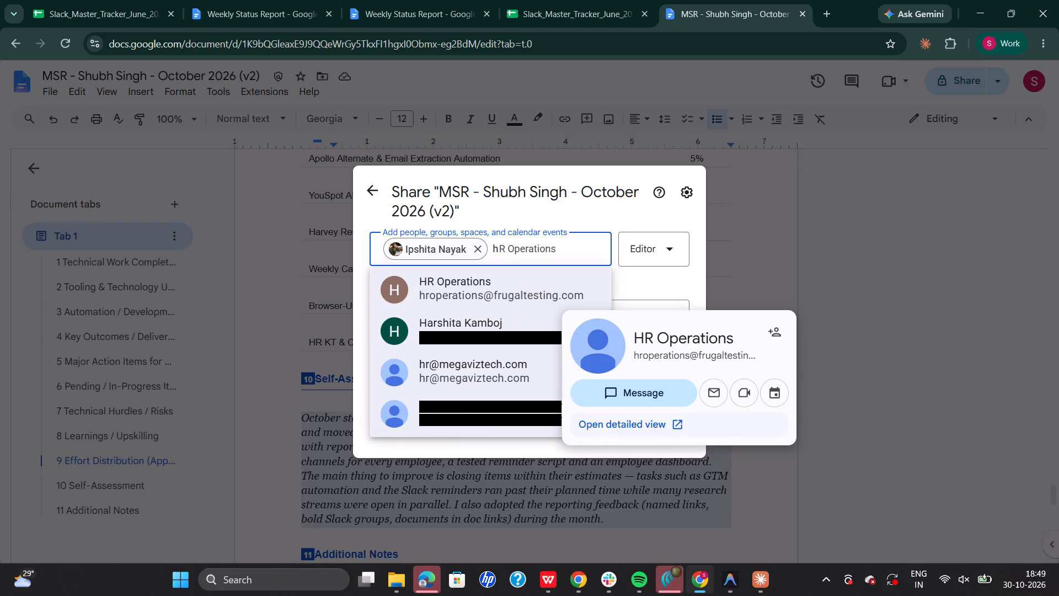
click(514, 279)
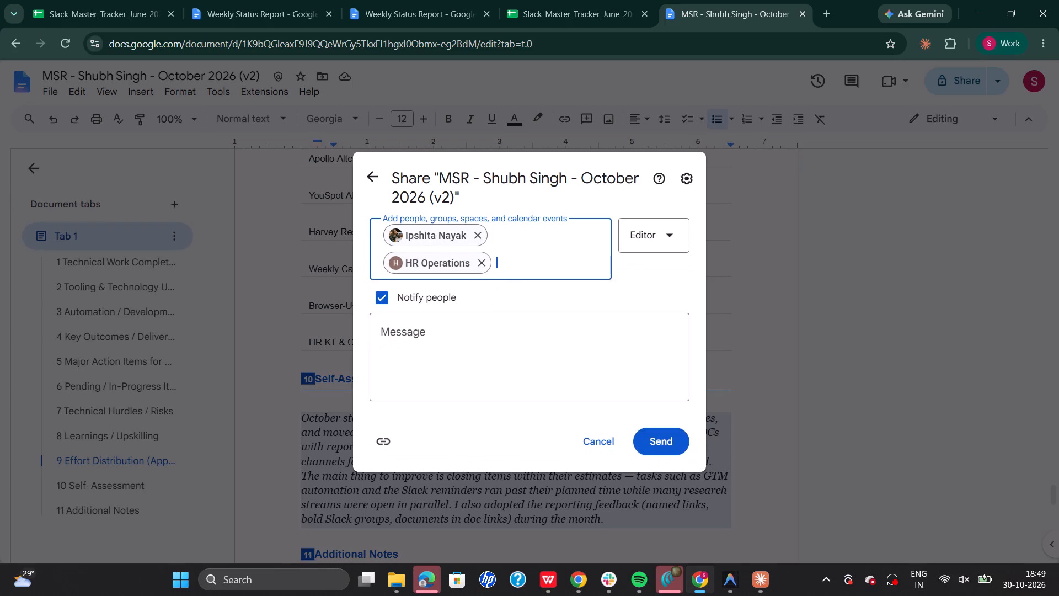
text(pr)
click(494, 295)
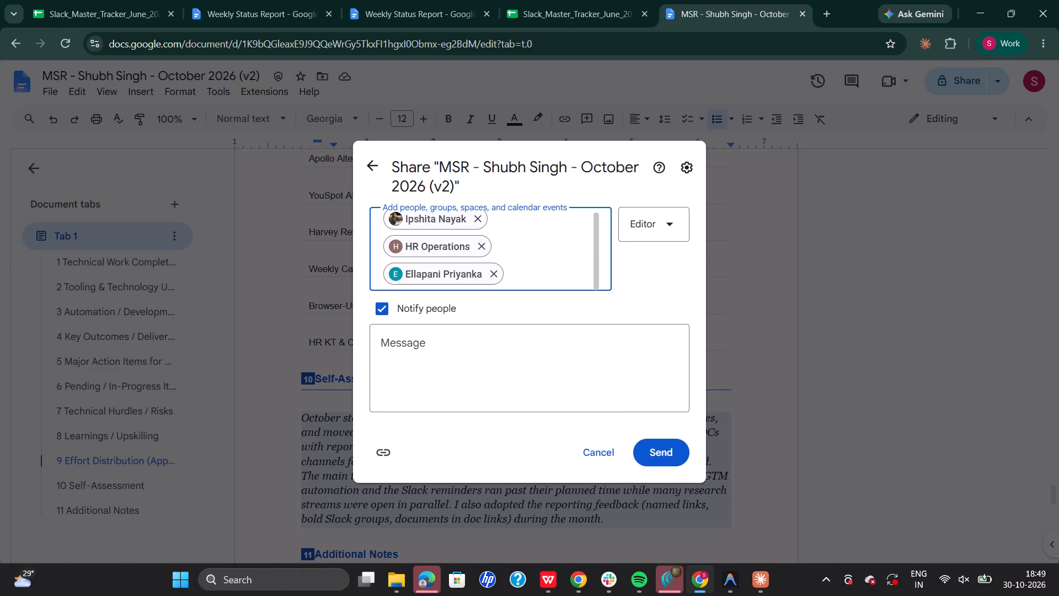
text(sata)
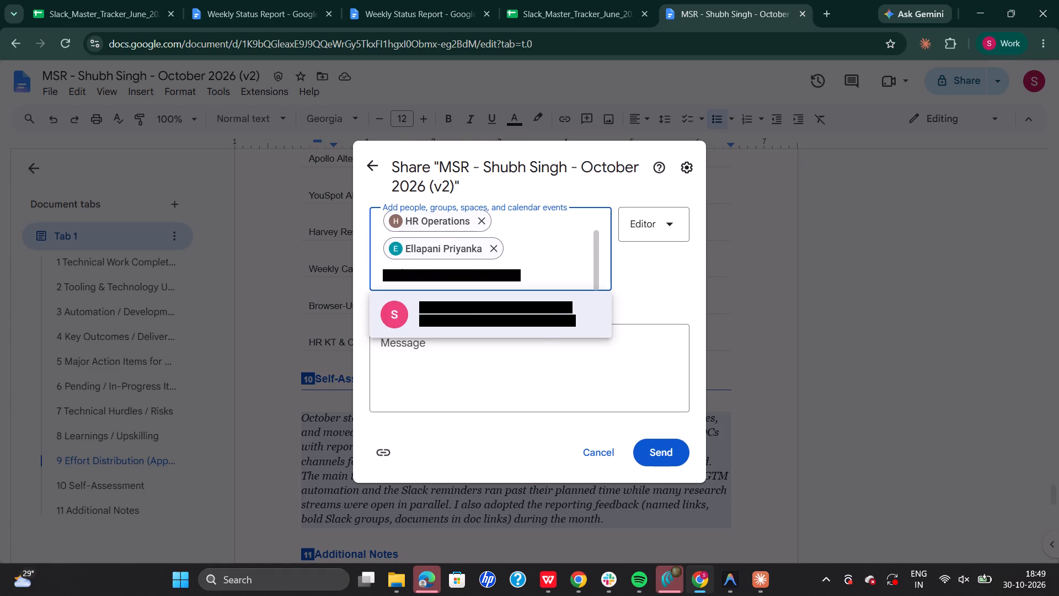
click(542, 324)
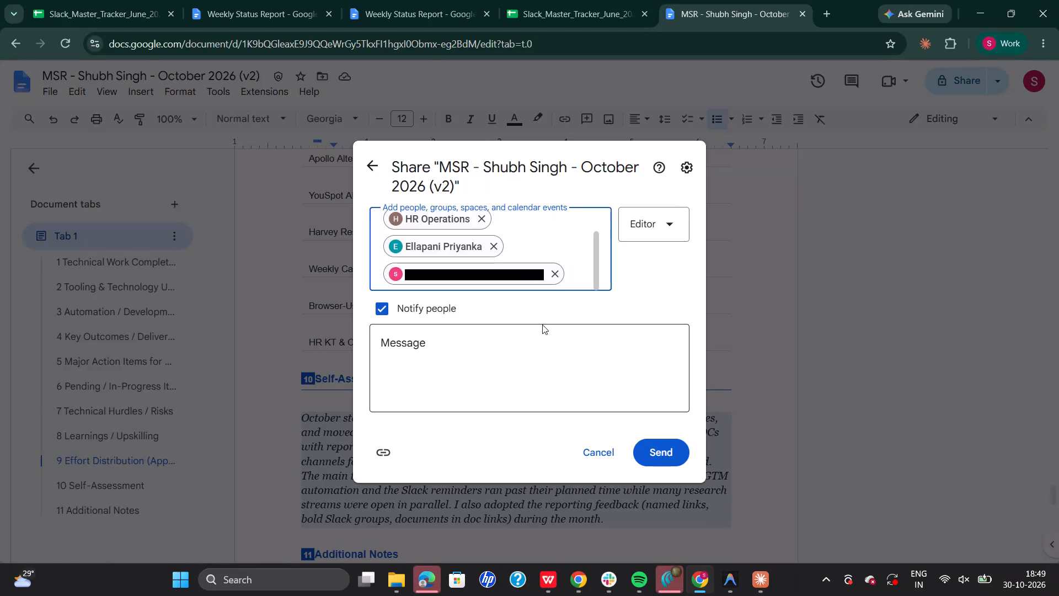
Check the recipient list, send the share invitation with people notified, and approve sharing outside the organization.
scroll(532, 245, up, 3)
scroll(532, 245, down, 4)
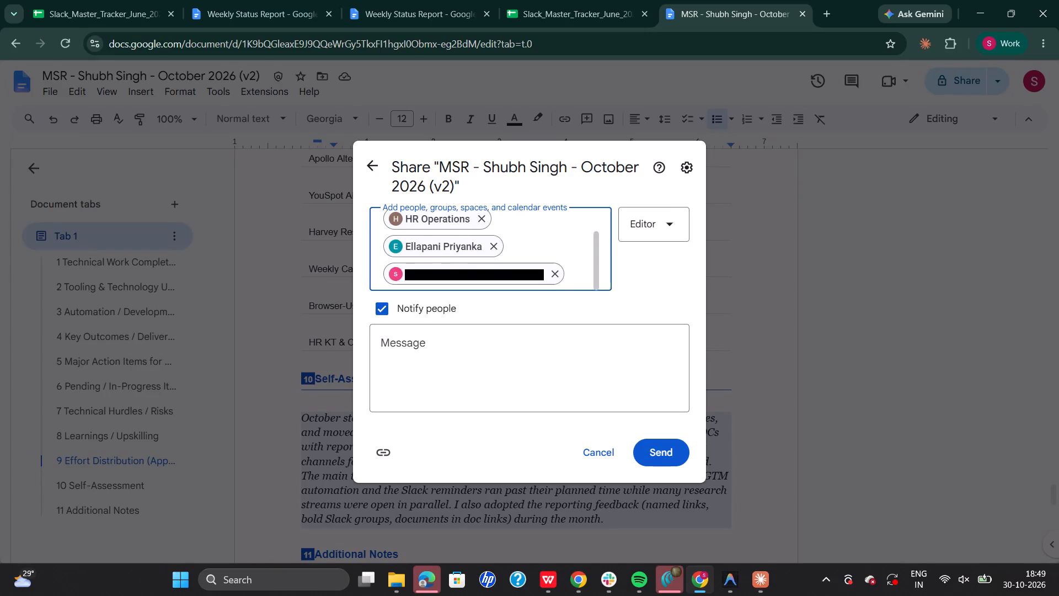
scroll(532, 245, up, 6)
scroll(532, 245, down, 3)
click(666, 455)
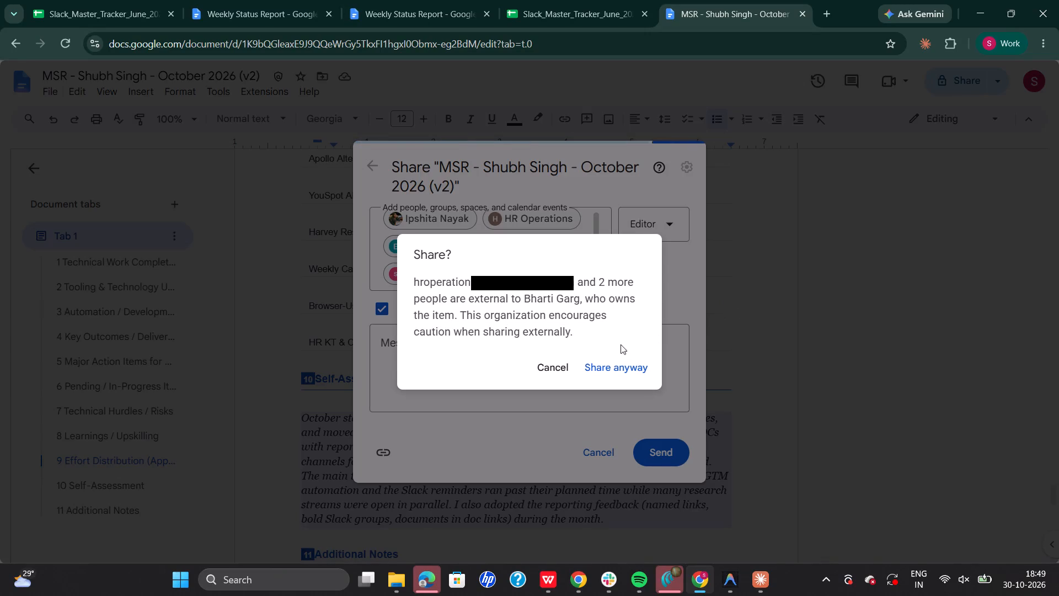
click(607, 365)
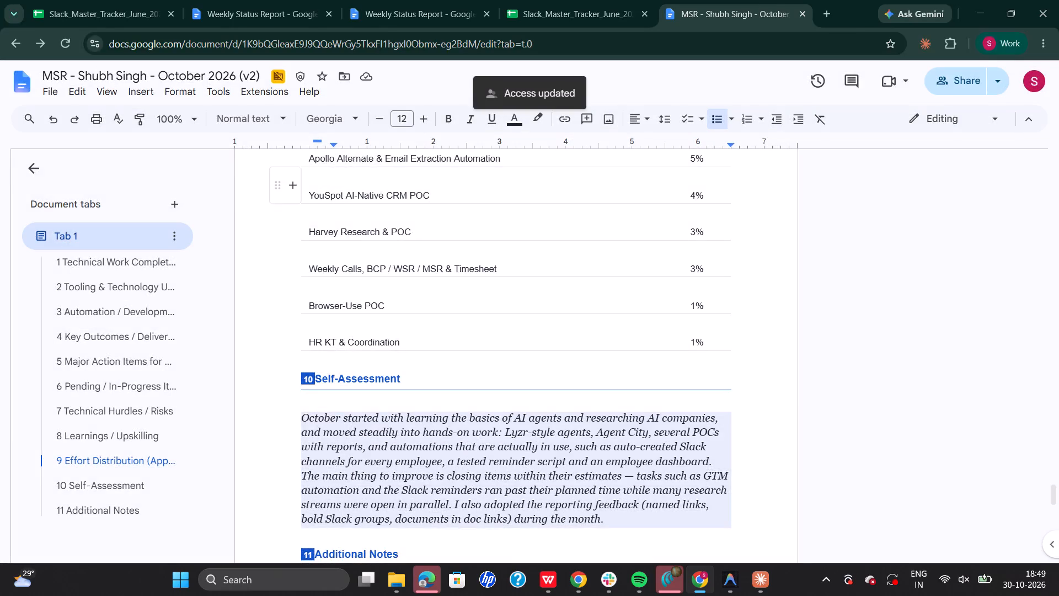
Remove "- October 2026 (v2)" from the document title, keeping only "MSR" and the employee's name.
click(239, 74)
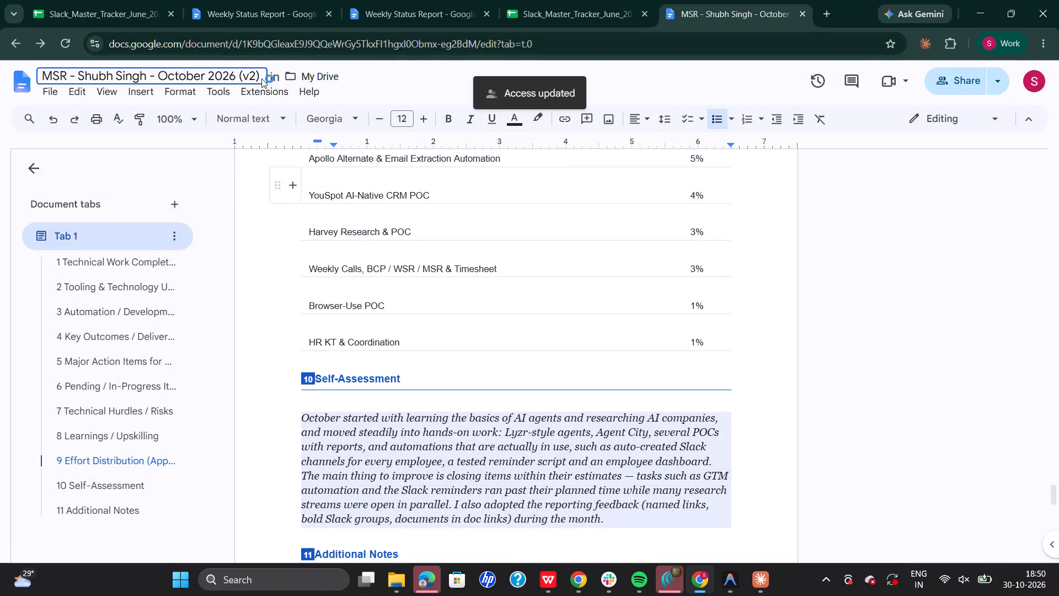
click(259, 74)
drag(259, 74, 160, 71)
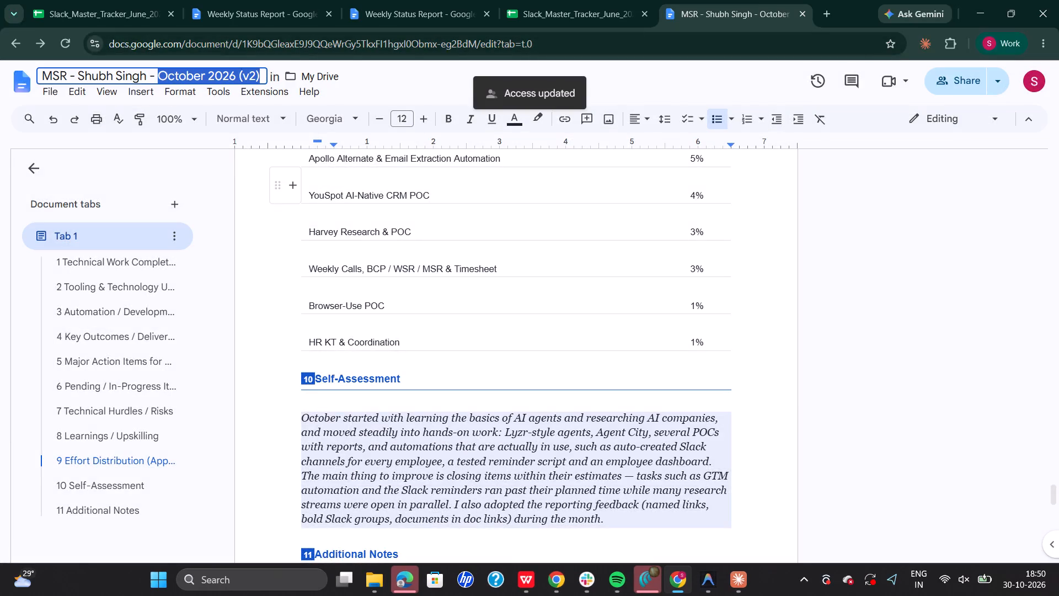
drag(160, 71, 159, 71)
key(BackSpace)
key(BackSpace)
key(BackSpace)
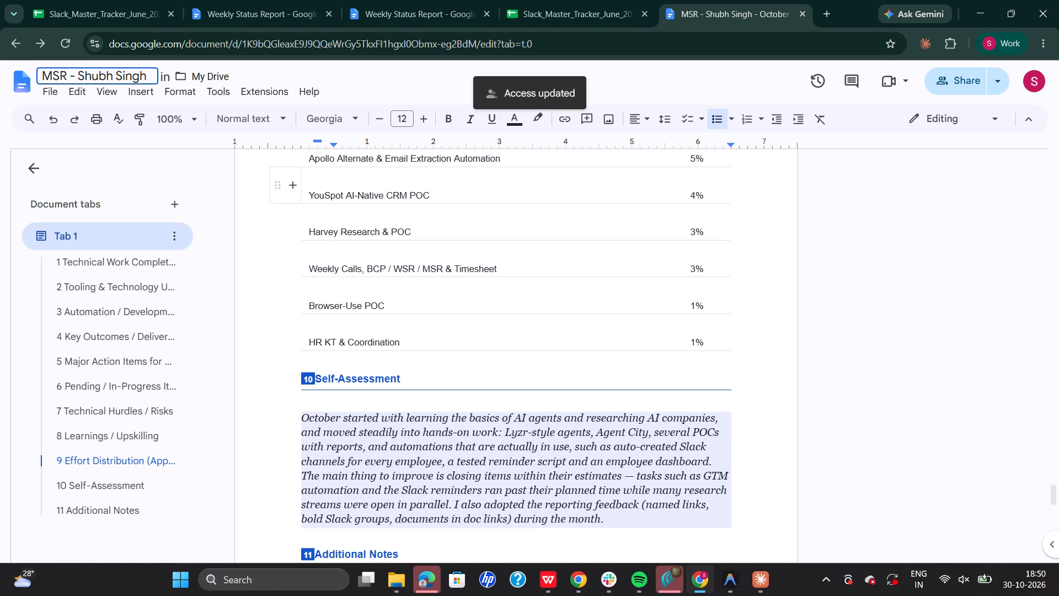
click(205, 164)
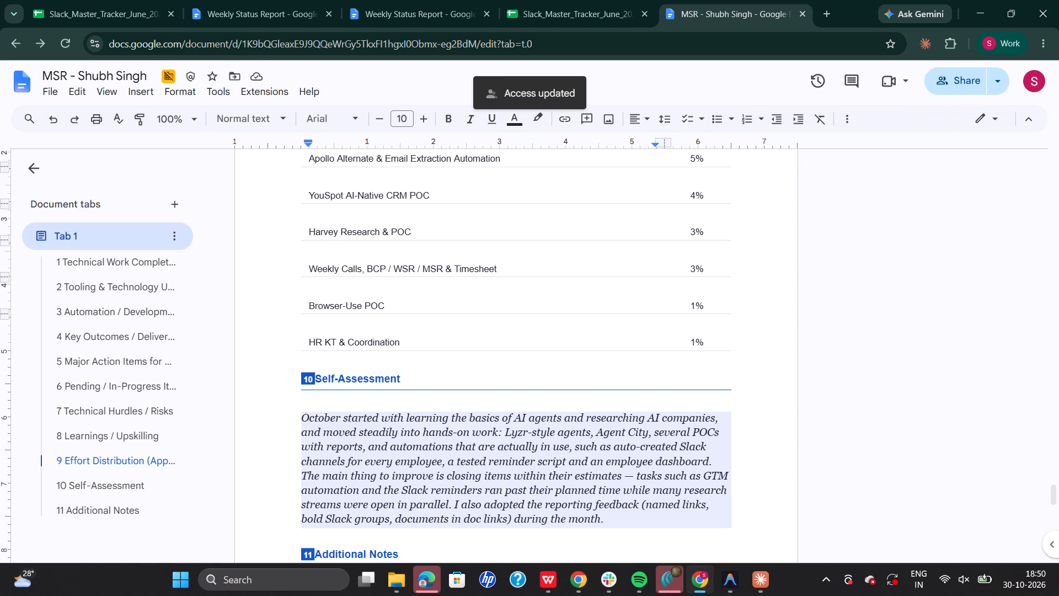
click(929, 349)
Start selecting the shared report's web address.
scroll(929, 349, up, 20)
scroll(929, 349, up, 2)
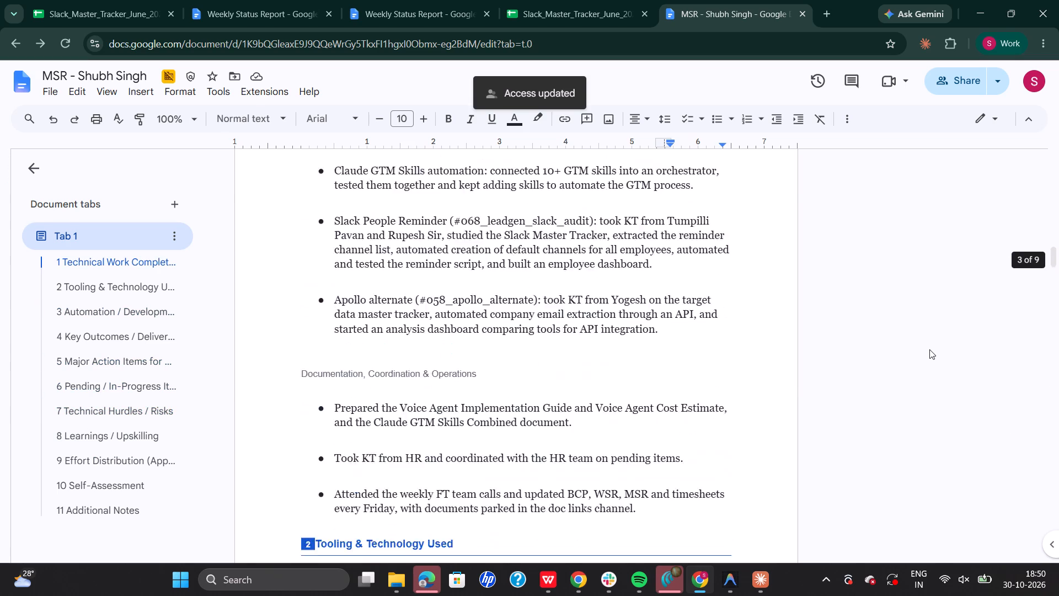
scroll(929, 349, up, 2)
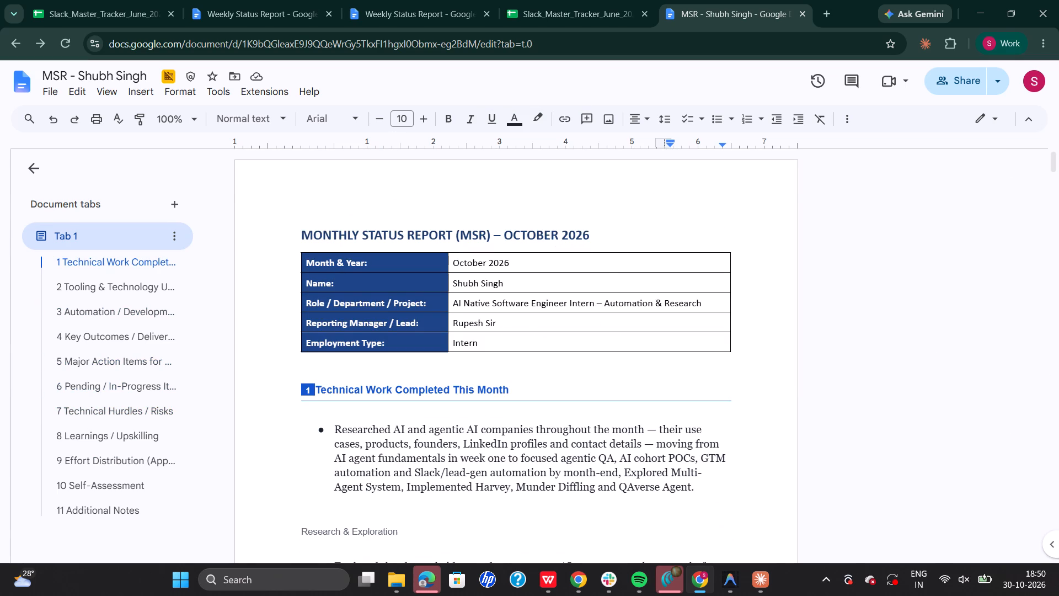
click(247, 43)
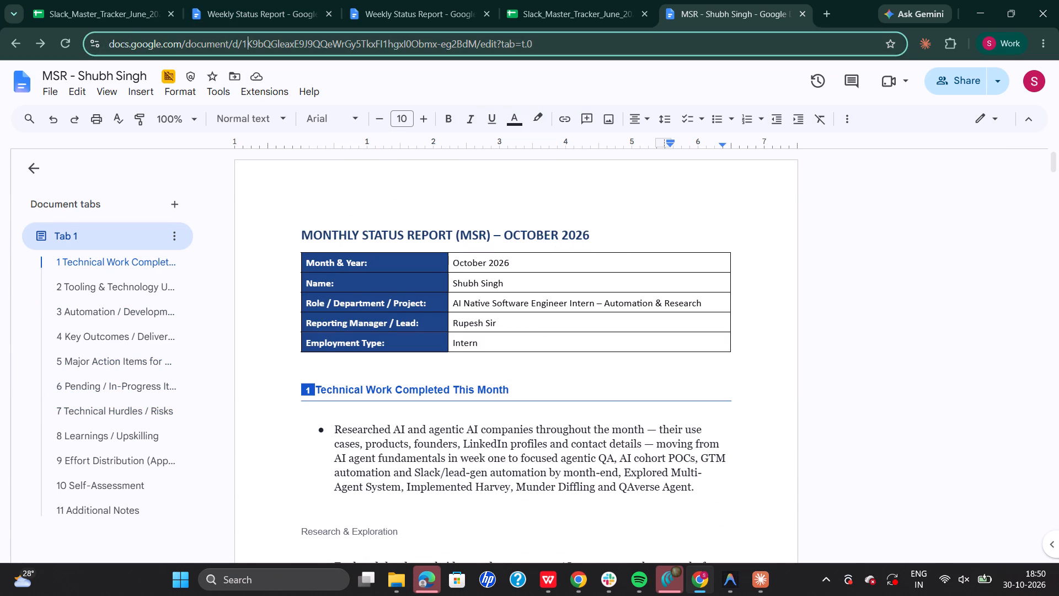
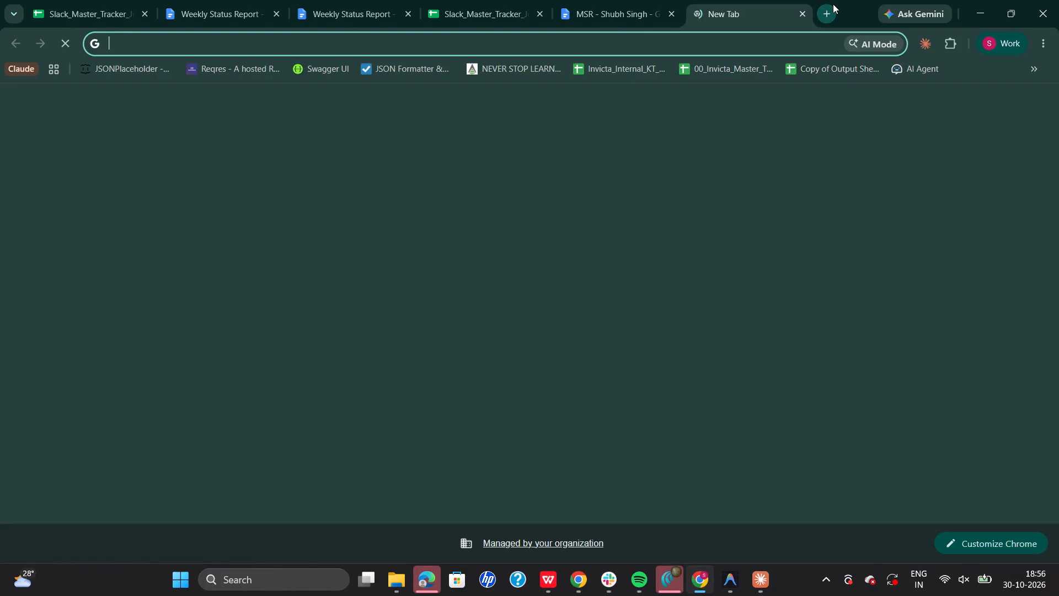
Open the Shubh_BCP_Plan spreadsheet in a new browser tab by searching for "bcp".
text(bcp)
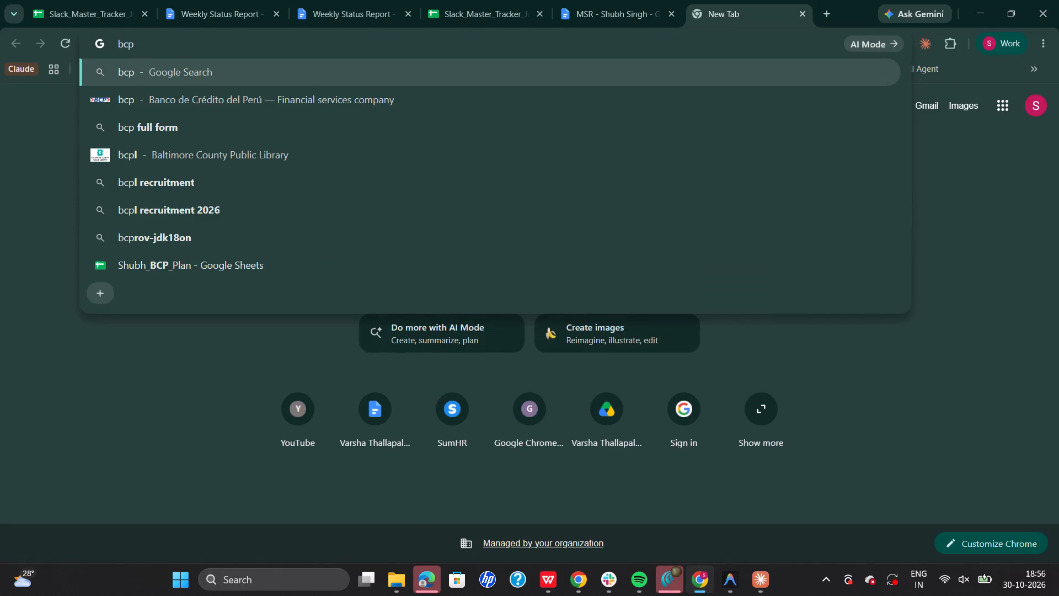
key(Down)
key(Down)
key(Down)
key(Down)
key(Down)
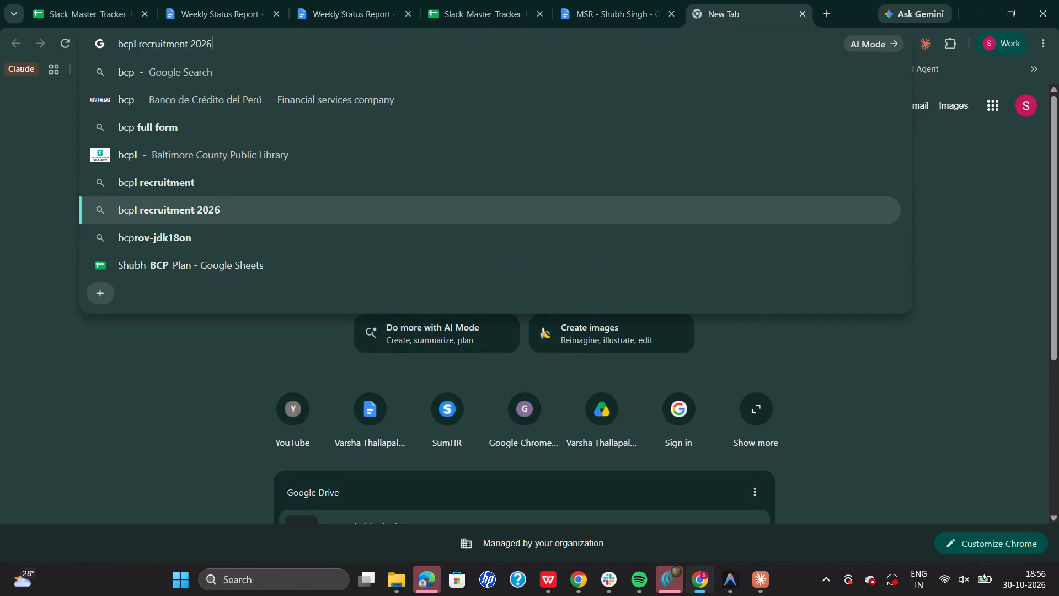
key(Down)
key(Down)
key(Return)
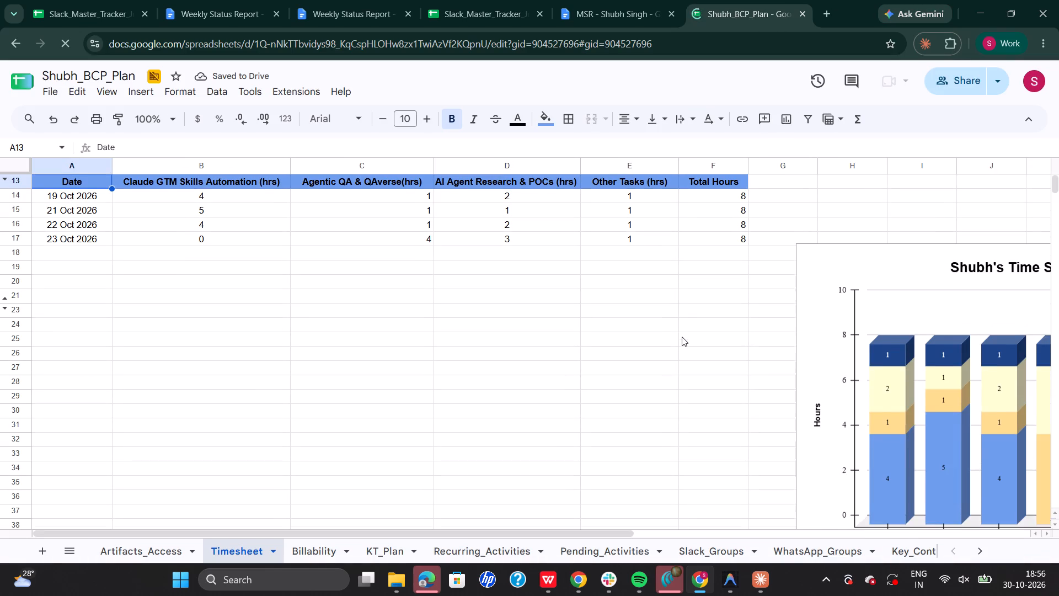
scroll(682, 337, up, 1)
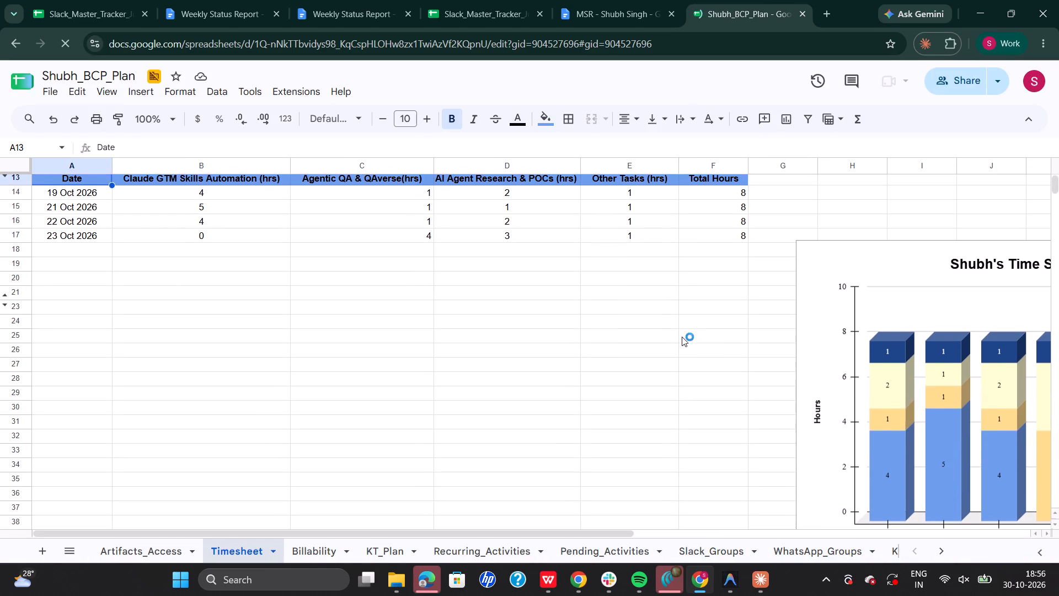
scroll(682, 337, up, 1)
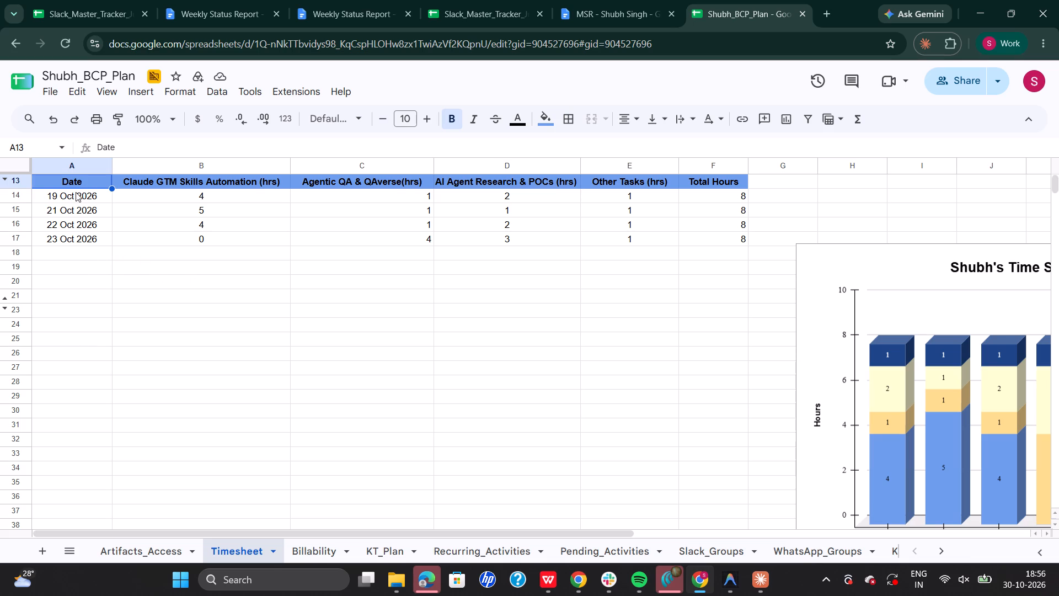
click(29, 186)
click(29, 186)
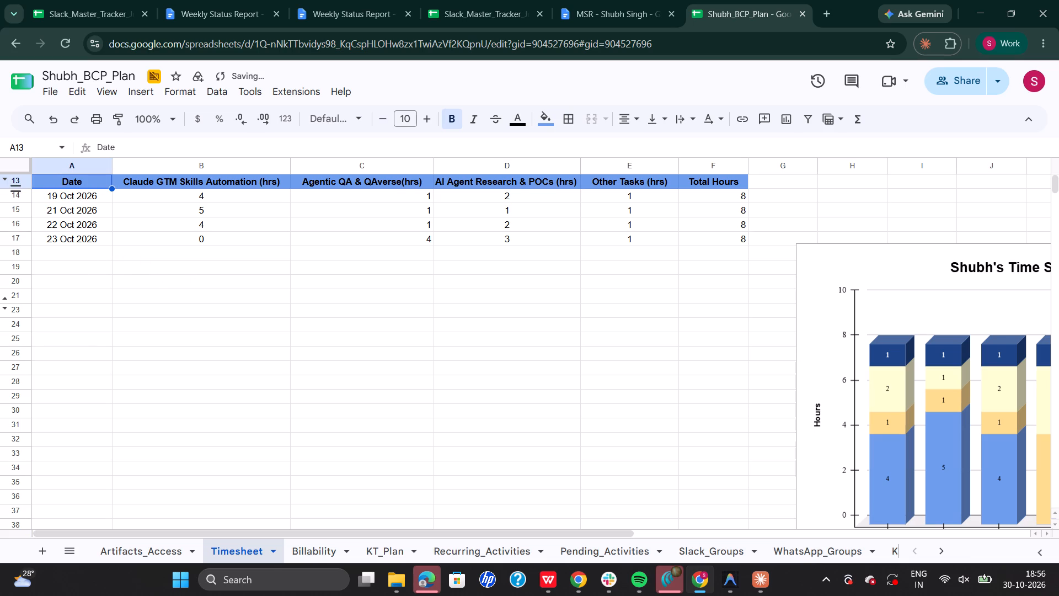
click(23, 179)
key(ctrl+c)
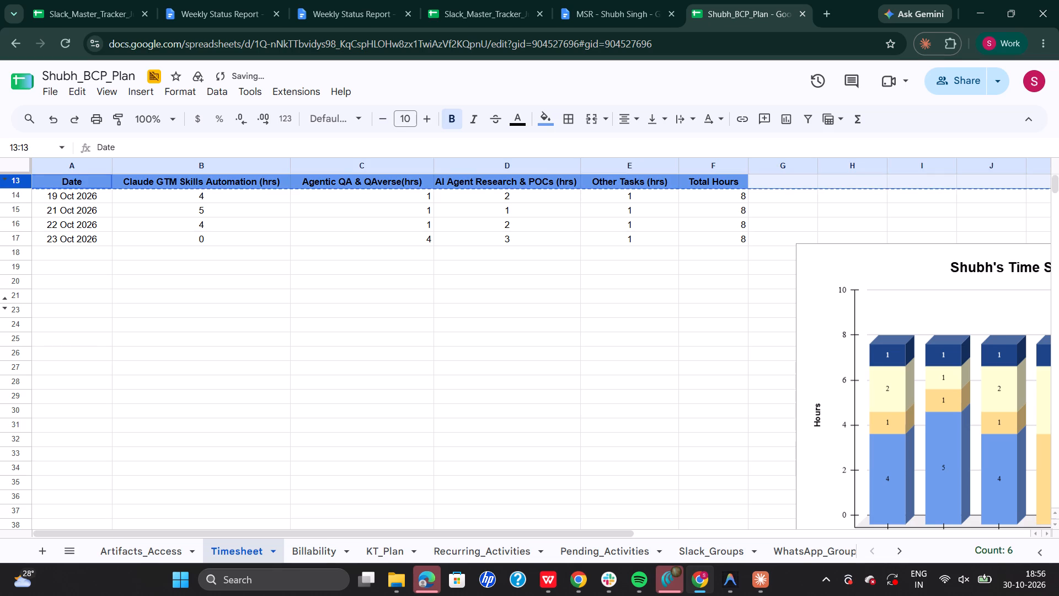
click(18, 245)
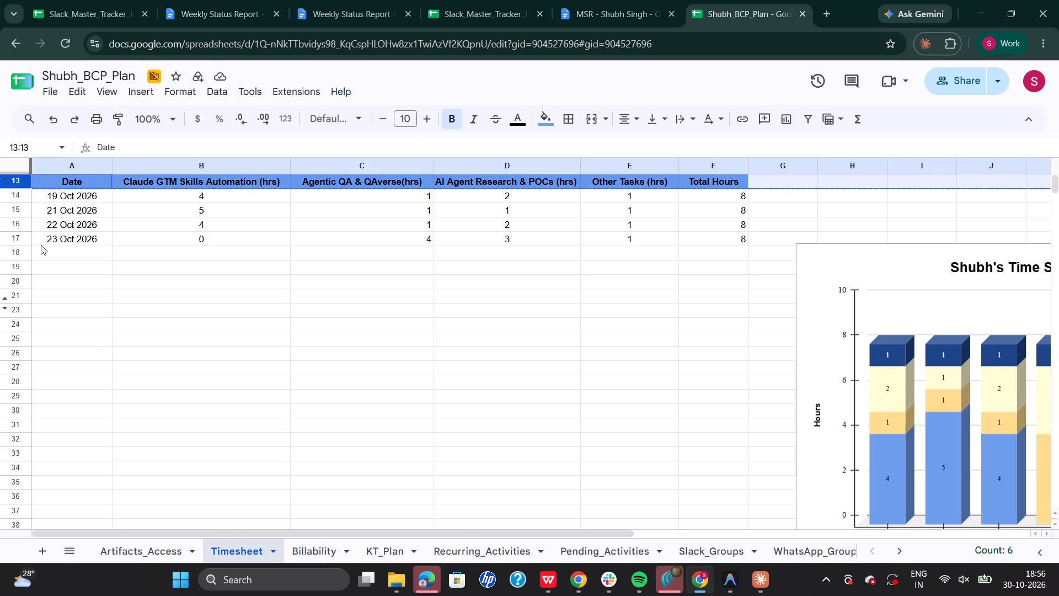
click(41, 245)
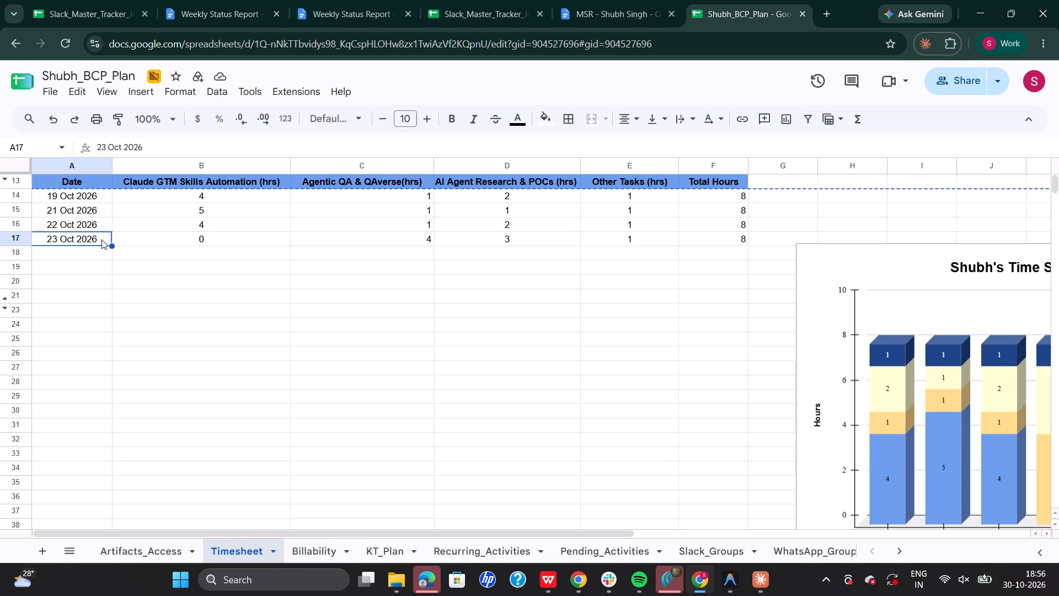
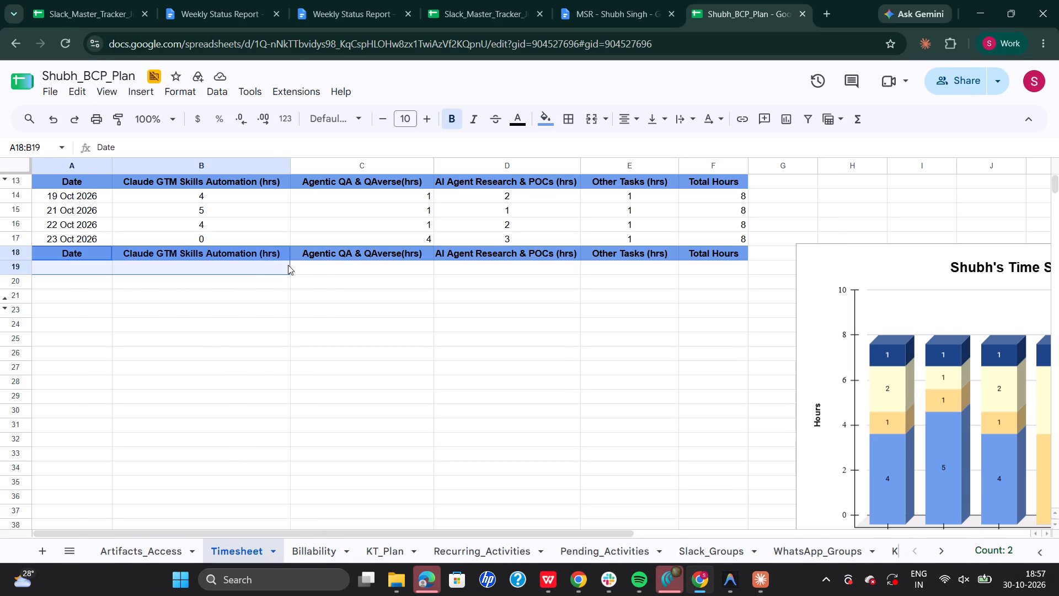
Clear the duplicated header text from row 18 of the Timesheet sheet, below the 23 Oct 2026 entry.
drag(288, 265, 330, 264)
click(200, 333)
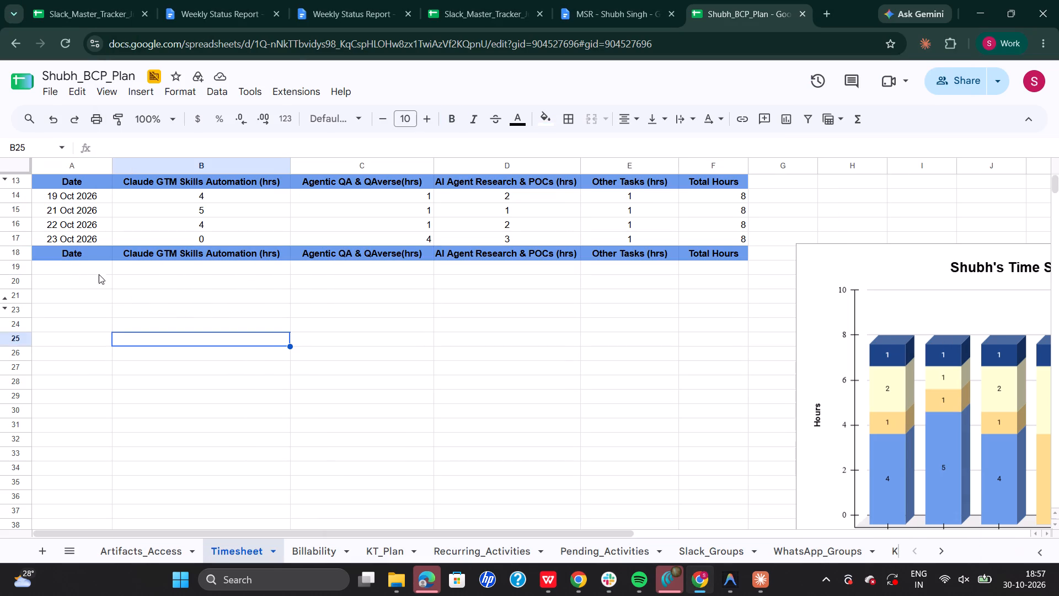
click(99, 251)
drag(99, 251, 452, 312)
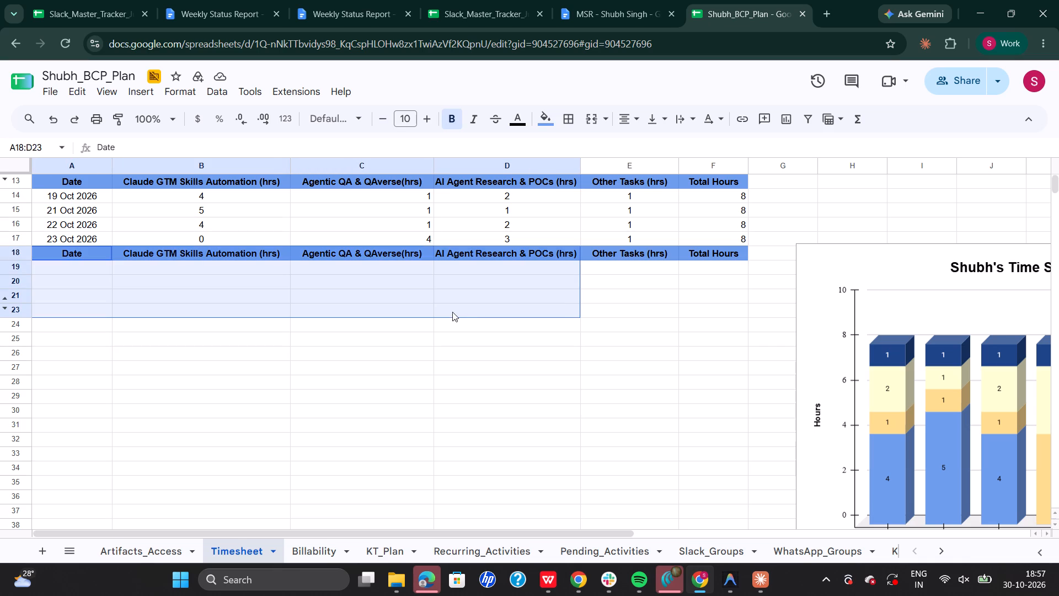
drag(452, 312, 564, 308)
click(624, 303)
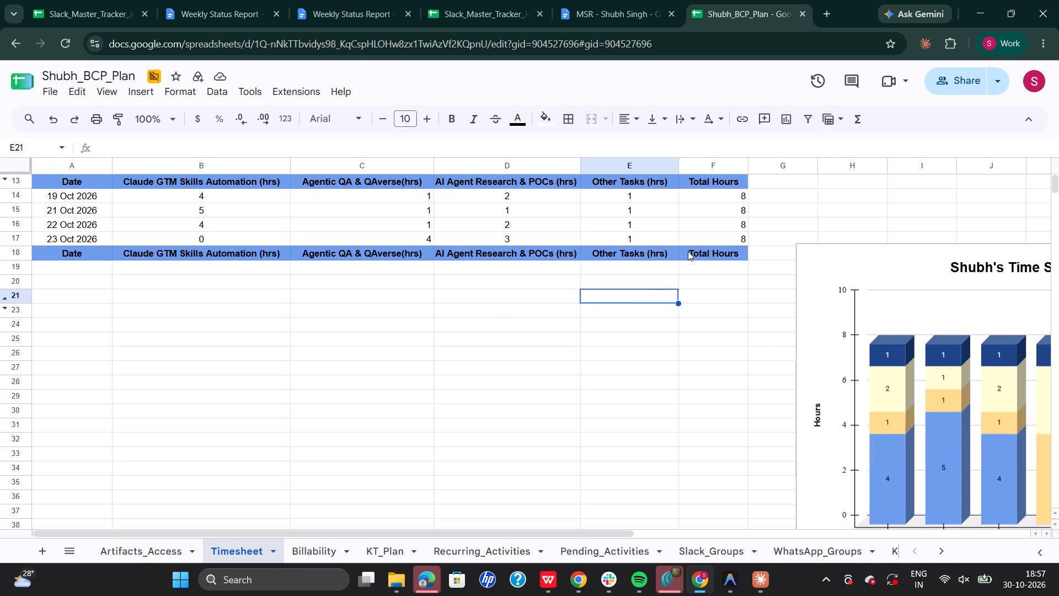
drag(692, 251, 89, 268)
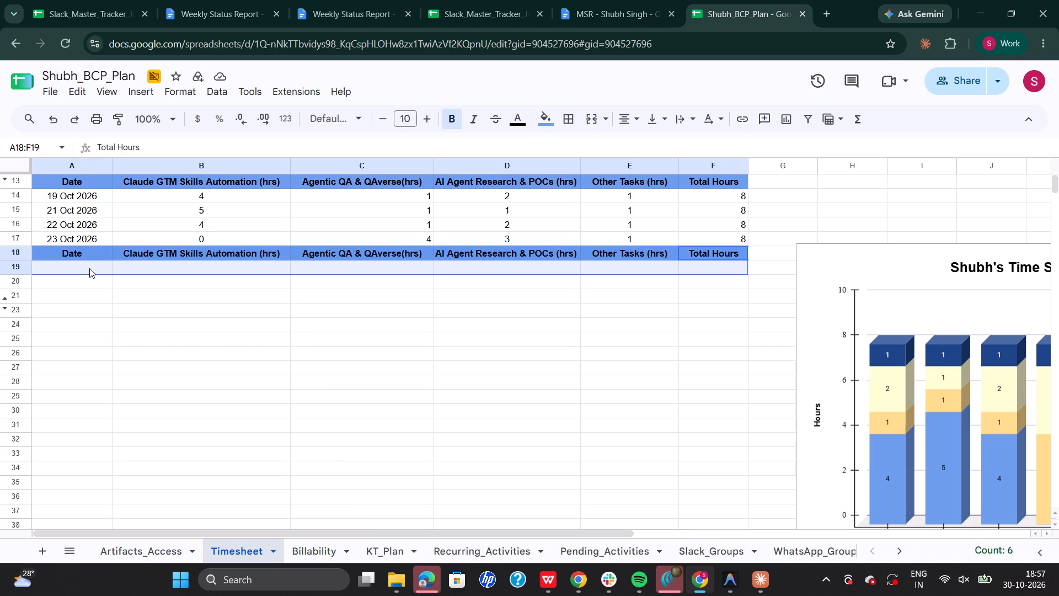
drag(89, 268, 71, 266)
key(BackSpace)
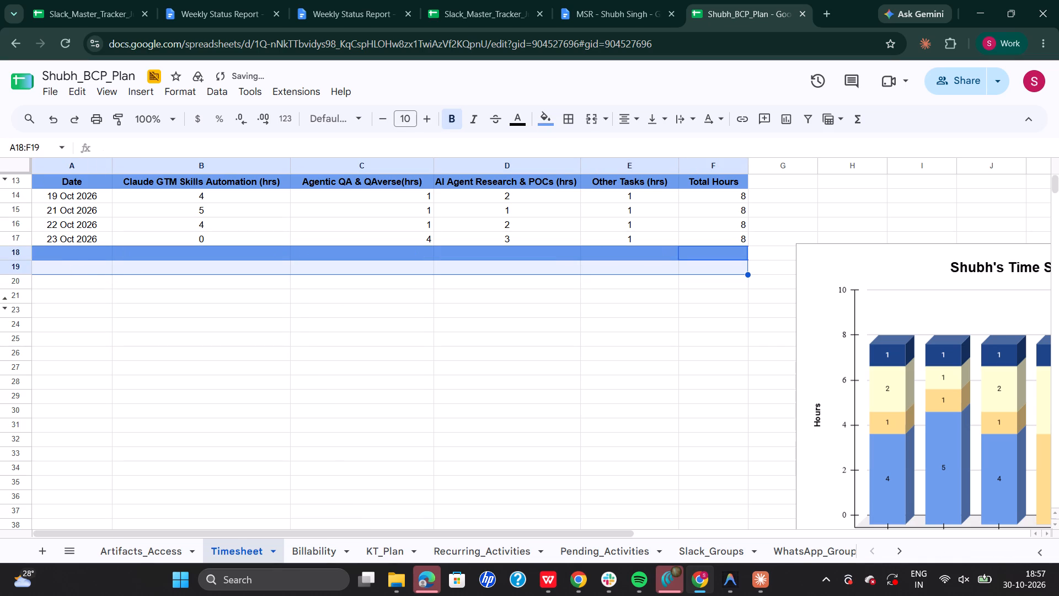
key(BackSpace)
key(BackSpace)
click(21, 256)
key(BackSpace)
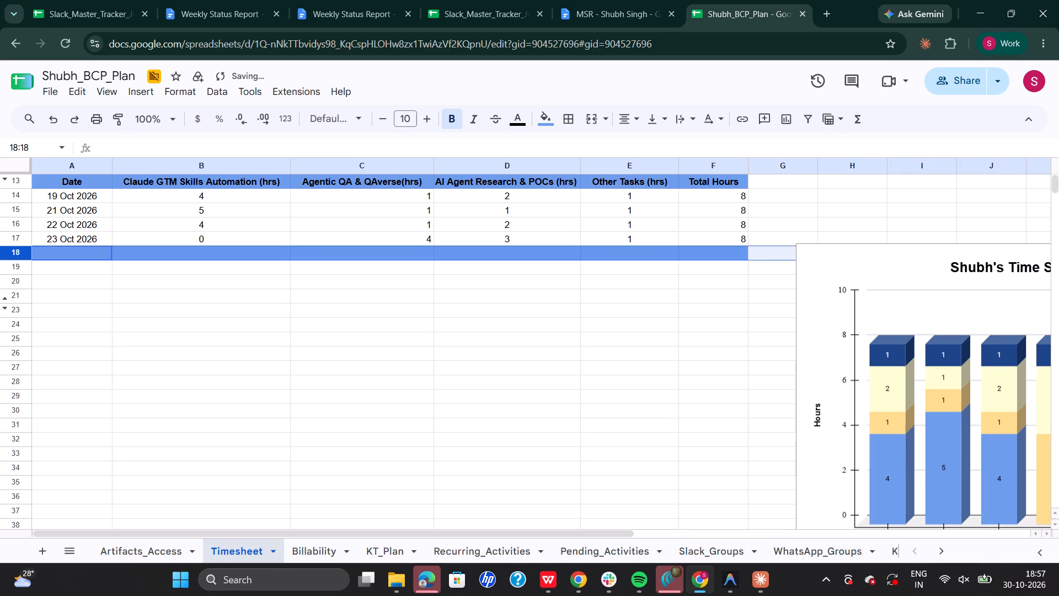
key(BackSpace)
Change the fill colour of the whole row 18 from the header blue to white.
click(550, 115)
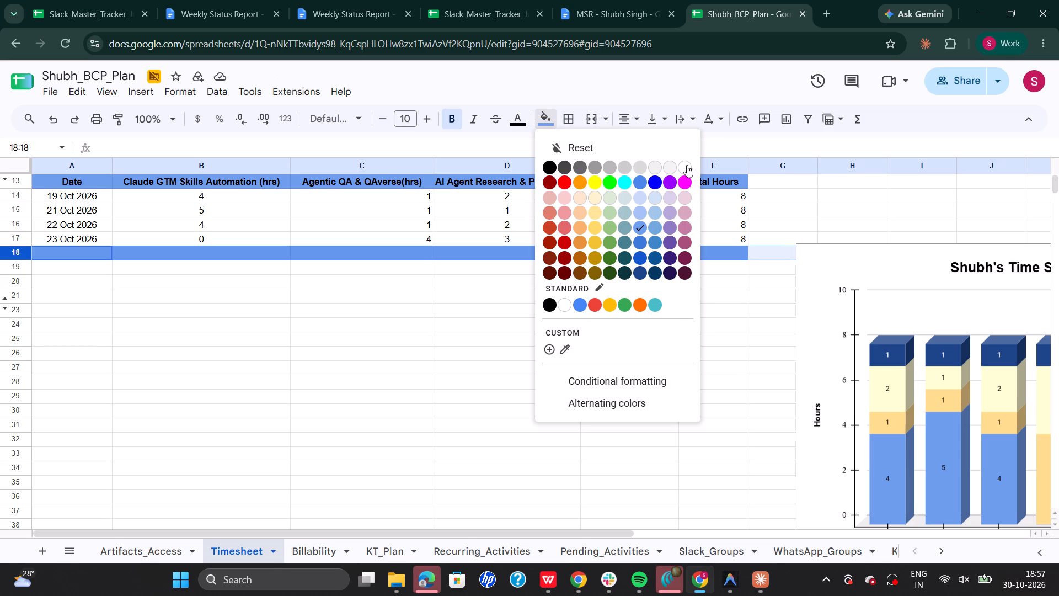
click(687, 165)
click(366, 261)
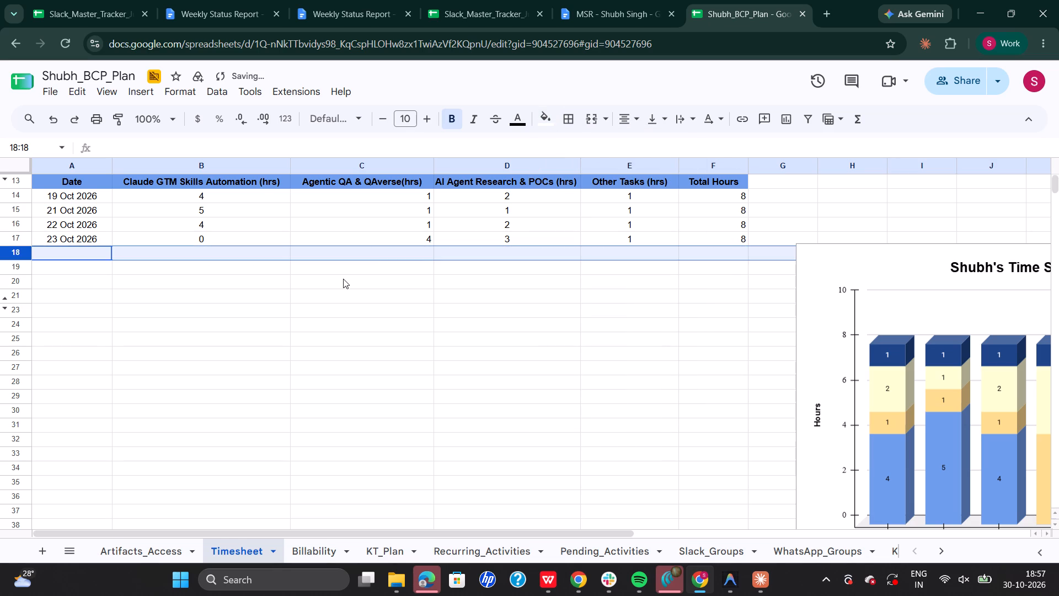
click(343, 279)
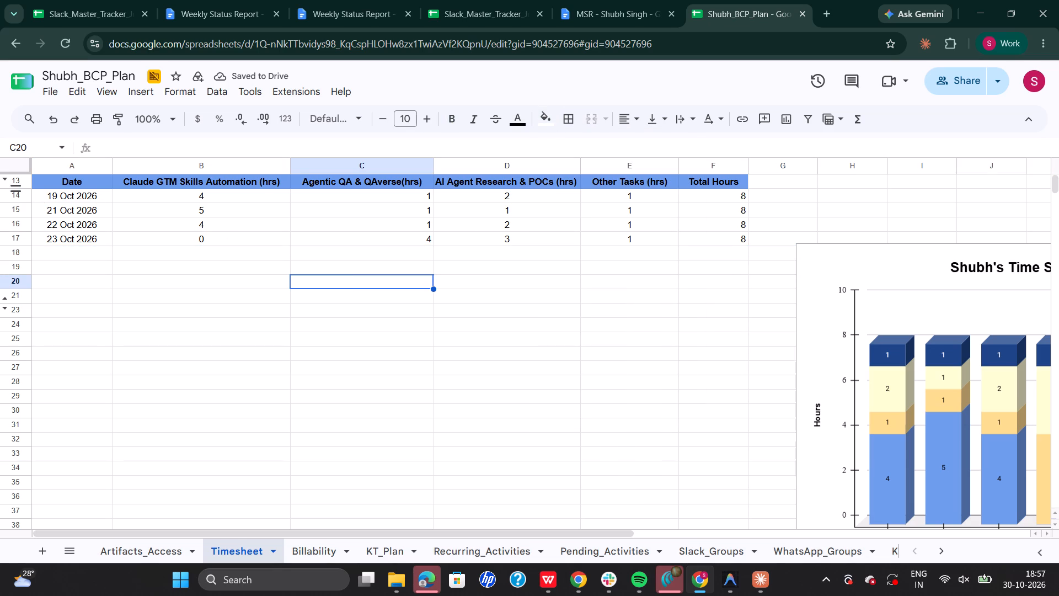
Copy the timesheet block A13:F17, covering the header row and the 19 to 23 Oct 2026 entries.
click(21, 180)
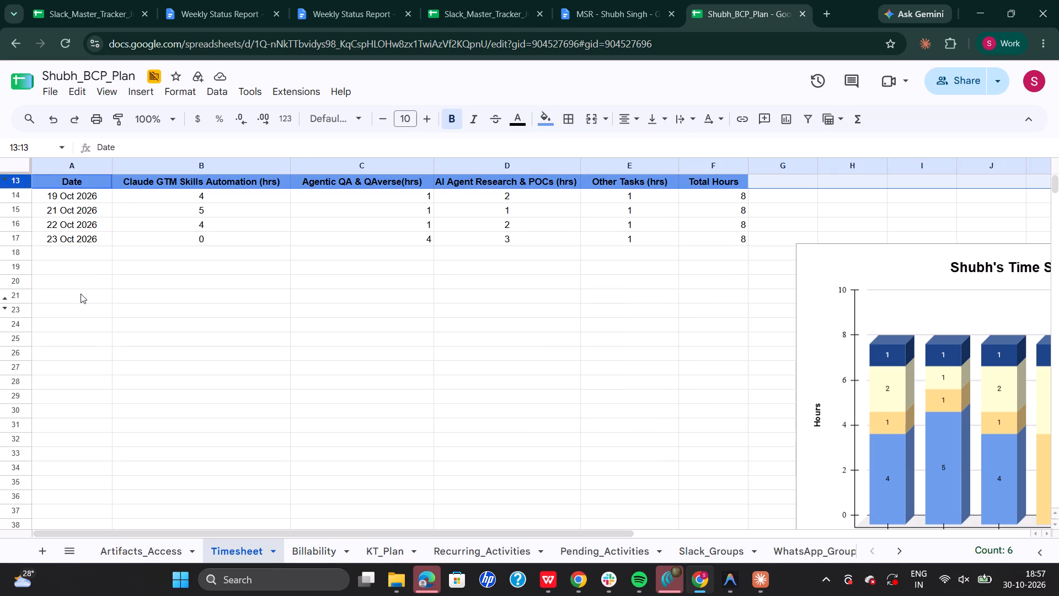
click(81, 294)
drag(98, 176, 596, 258)
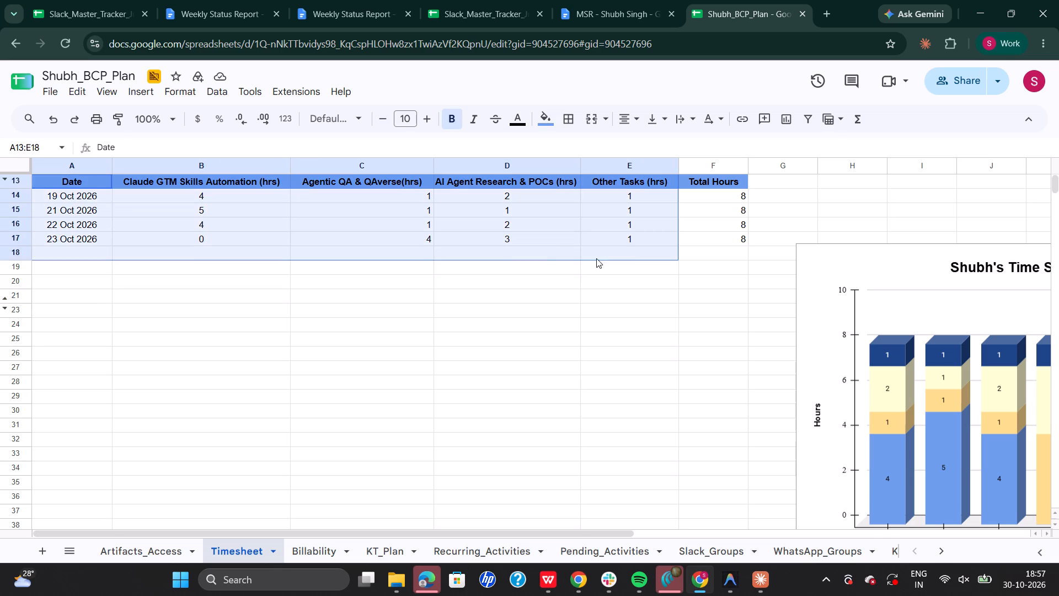
drag(596, 258, 719, 243)
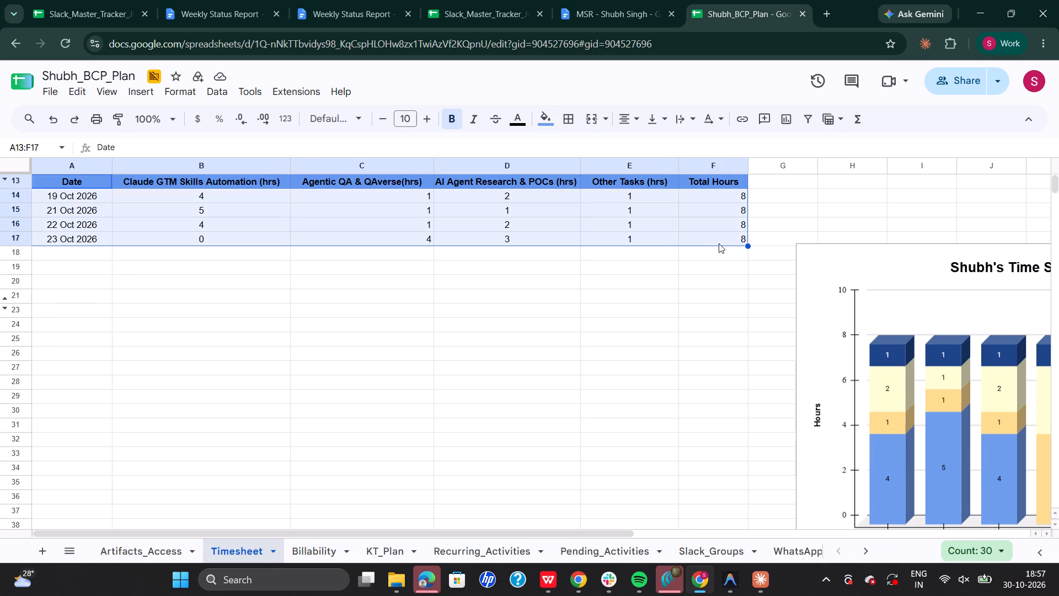
key(ctrl+c)
click(541, 360)
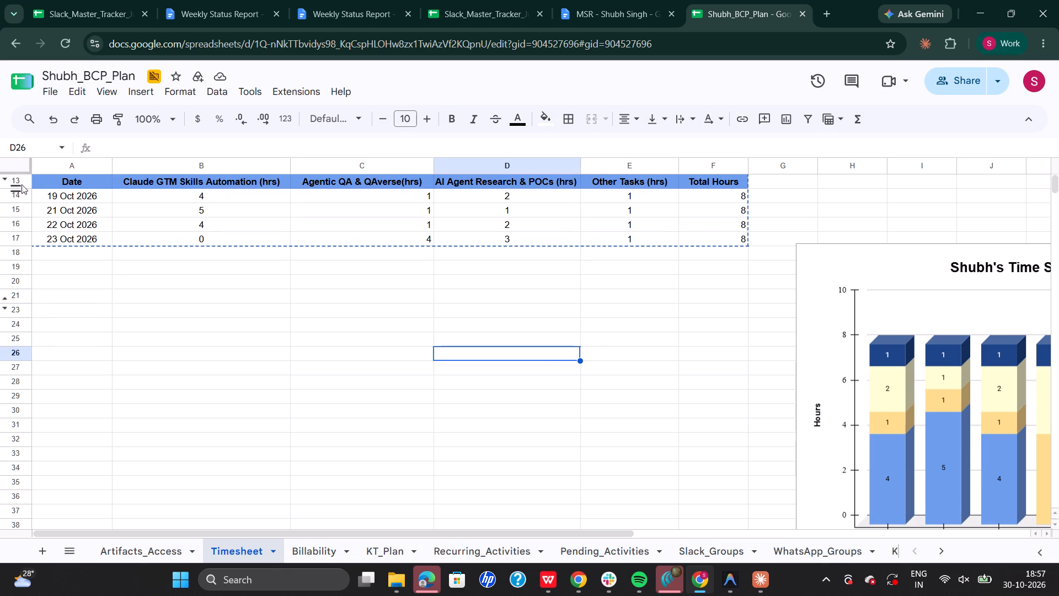
Hide rows 13 to 17 of the Timesheet sheet.
drag(26, 180, 18, 243)
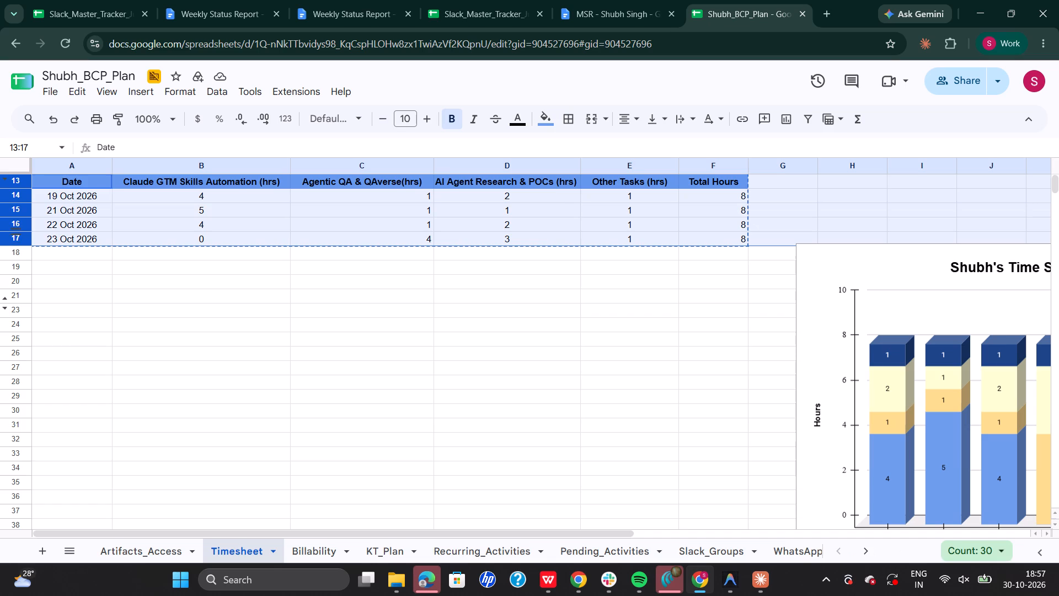
right_click(17, 215)
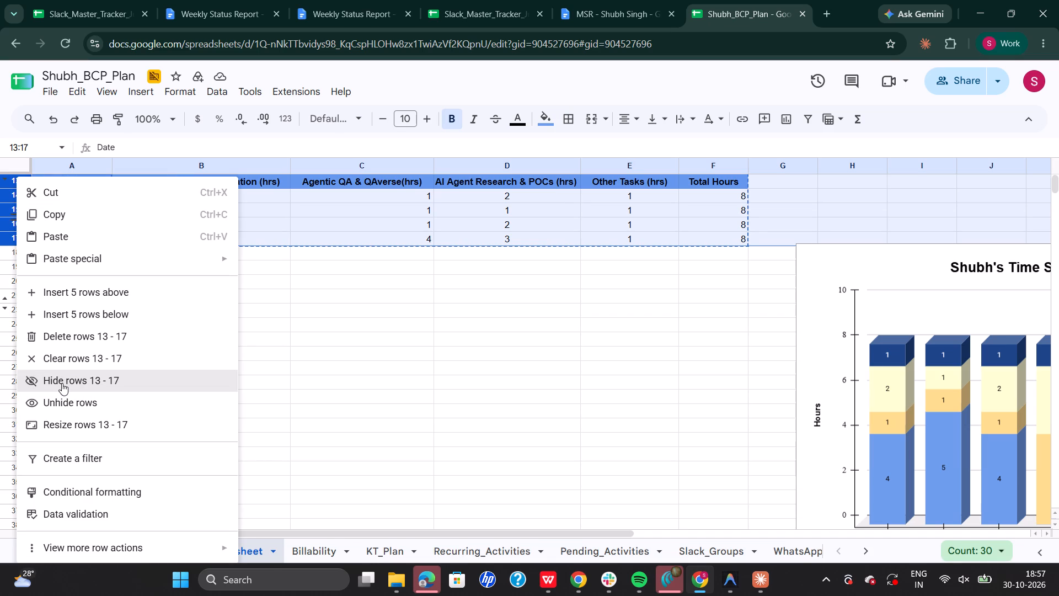
click(62, 383)
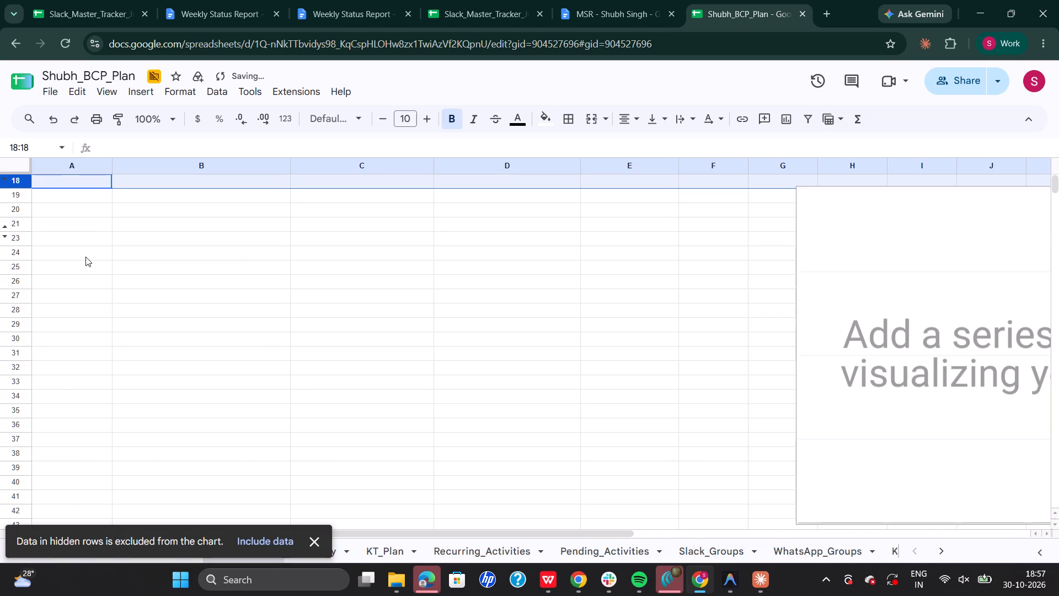
Paste the copied timesheet block into the sheet starting at cell A18.
click(85, 257)
click(85, 182)
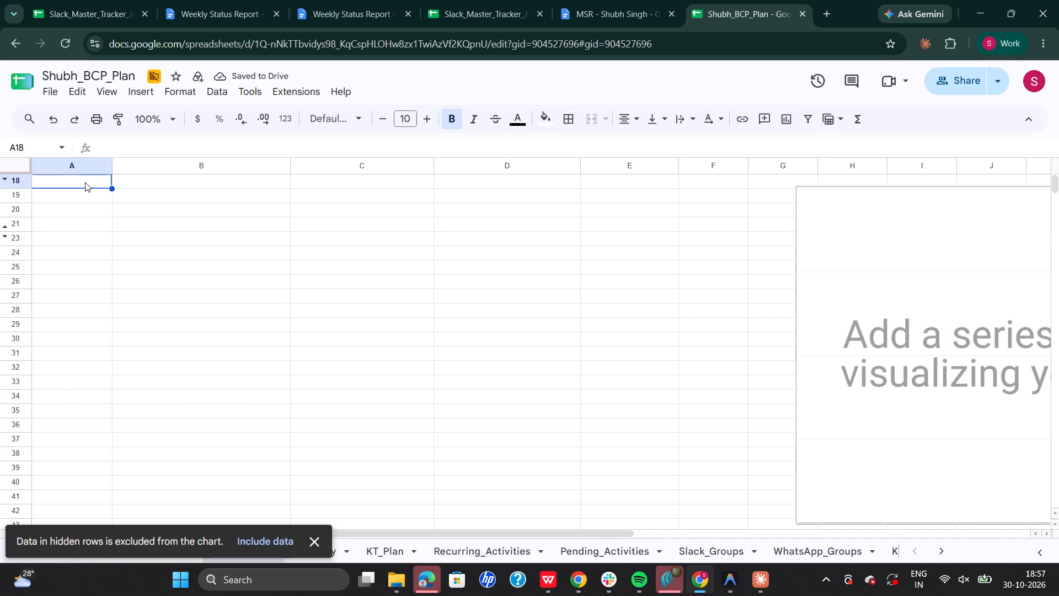
key(ctrl+v)
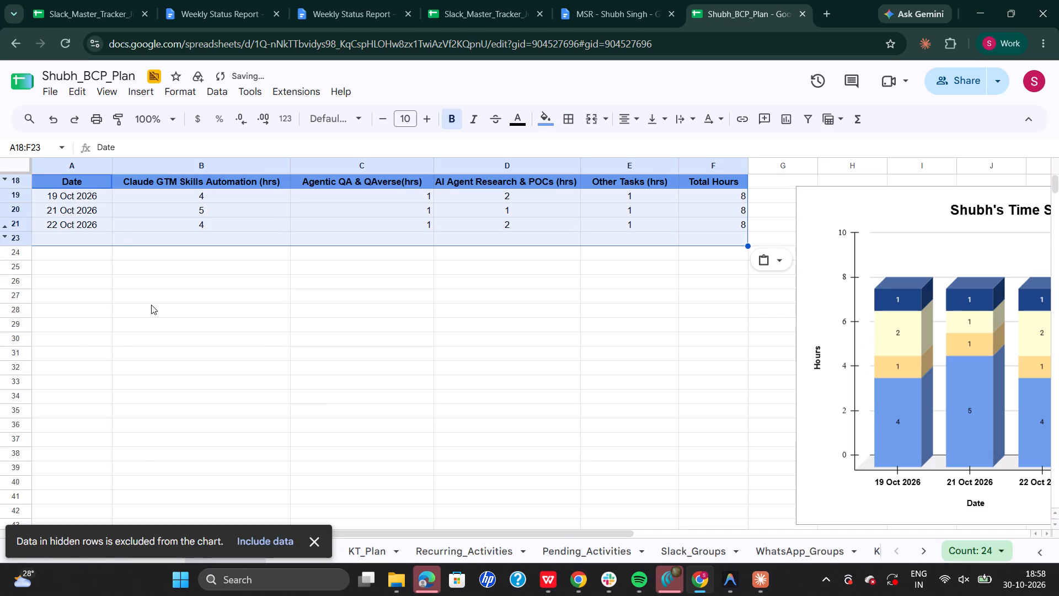
click(151, 305)
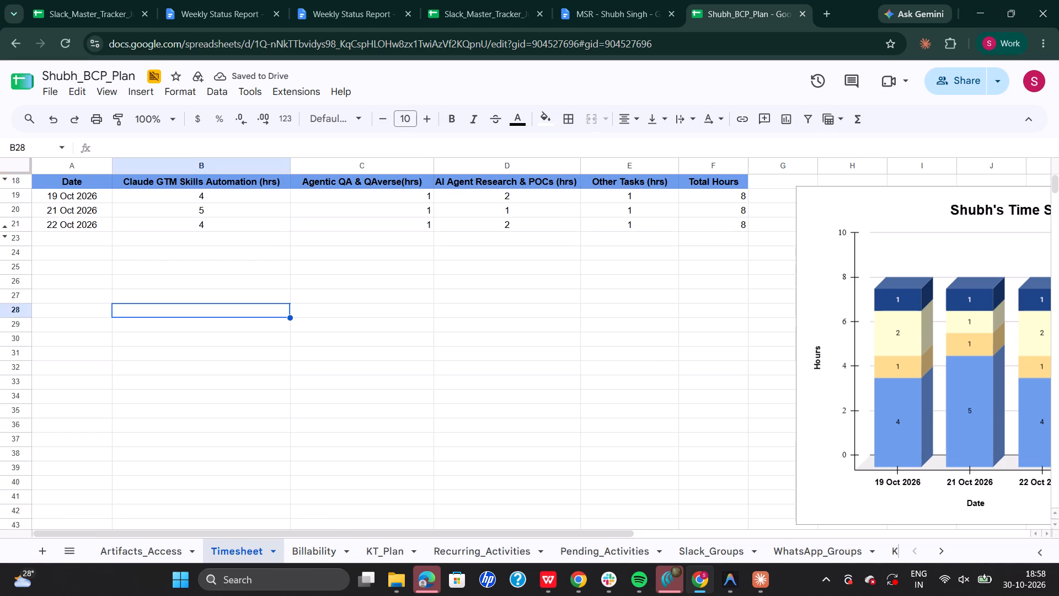
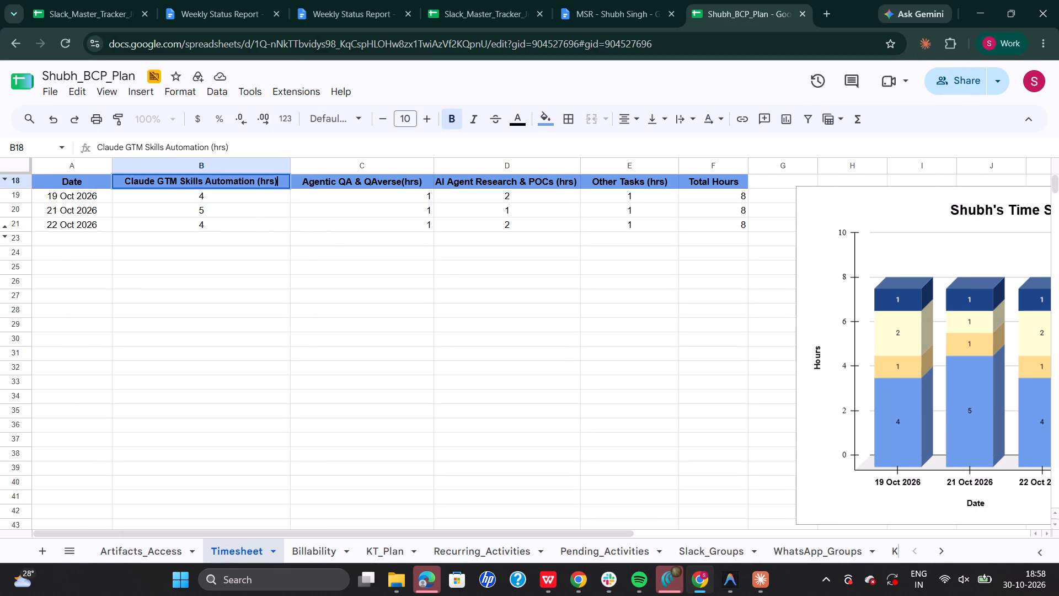
Change the header in cell B18 to "Working on Slack People Reminder (hrs)", pasting the copied task name over the old one.
drag(254, 181, 131, 178)
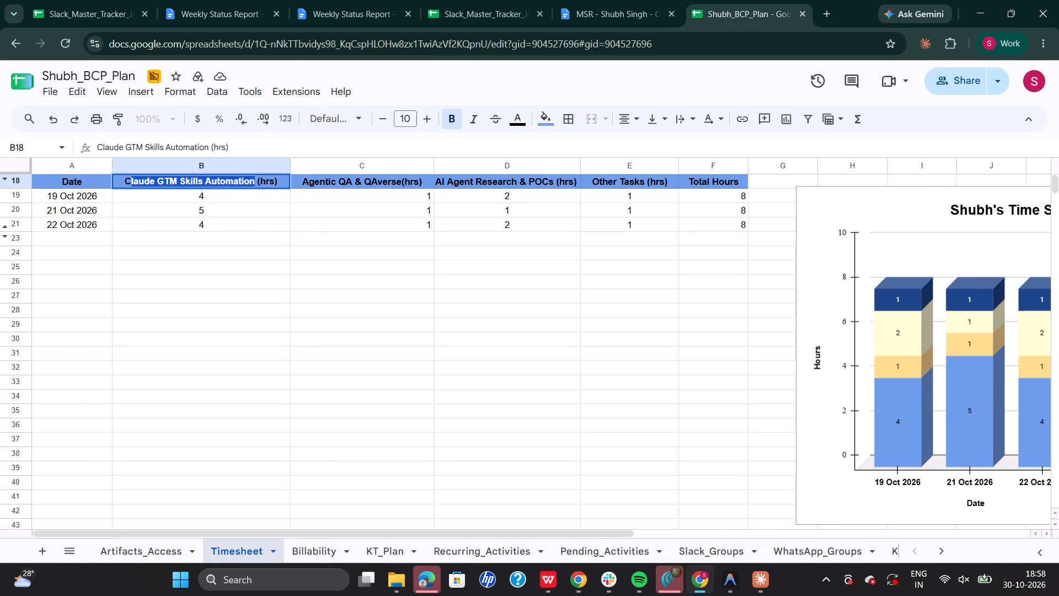
drag(131, 178, 130, 178)
key(BackSpace)
key(ctrl+v)
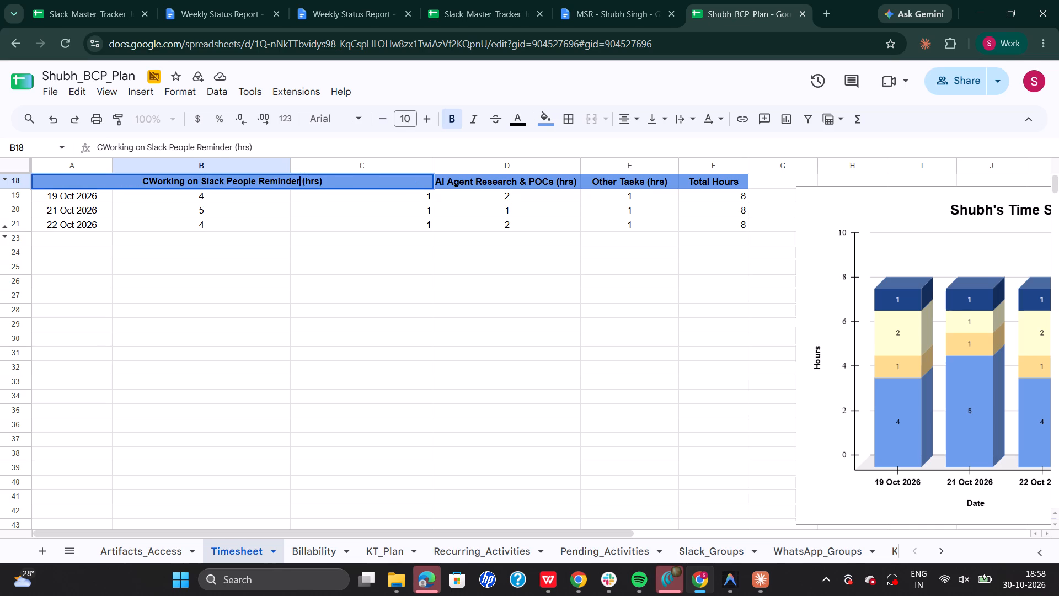
click(146, 182)
key(BackSpace)
click(272, 383)
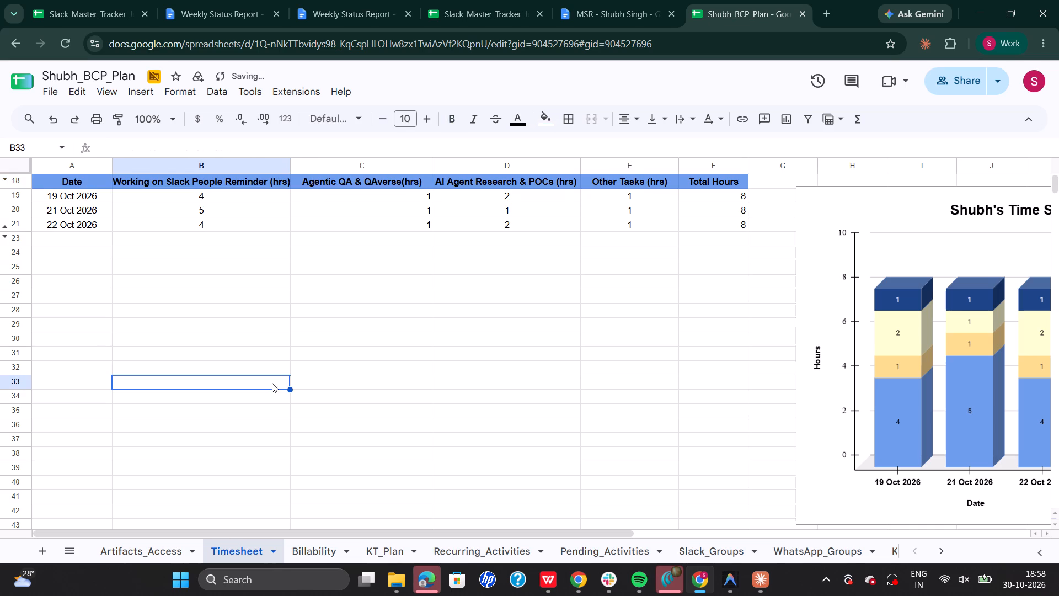
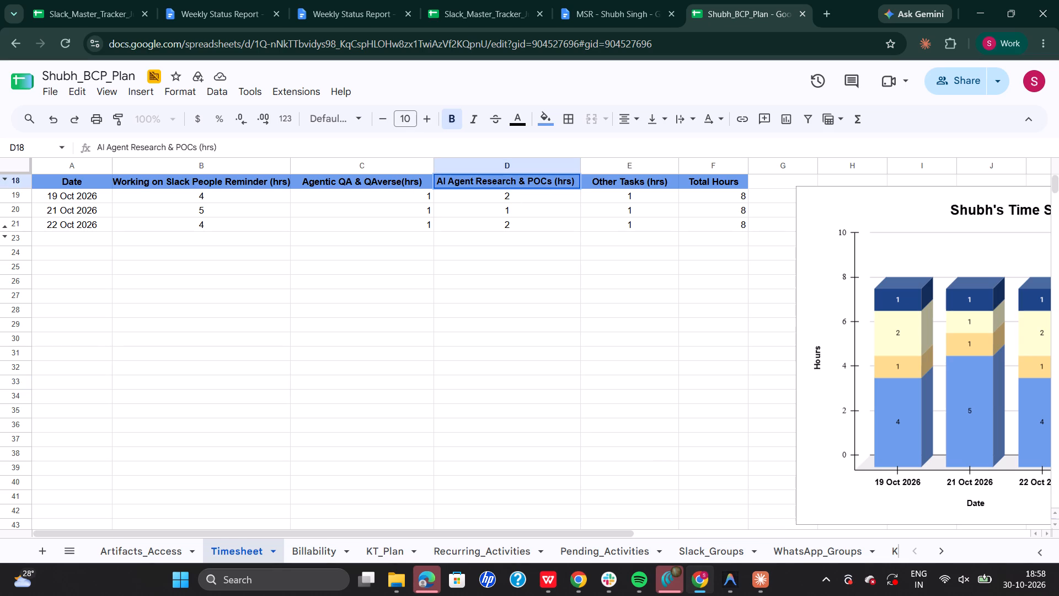
Change the header in cell D18 to "Research on Apollo (hrs)", pasting the copied task name over the old one.
click(554, 180)
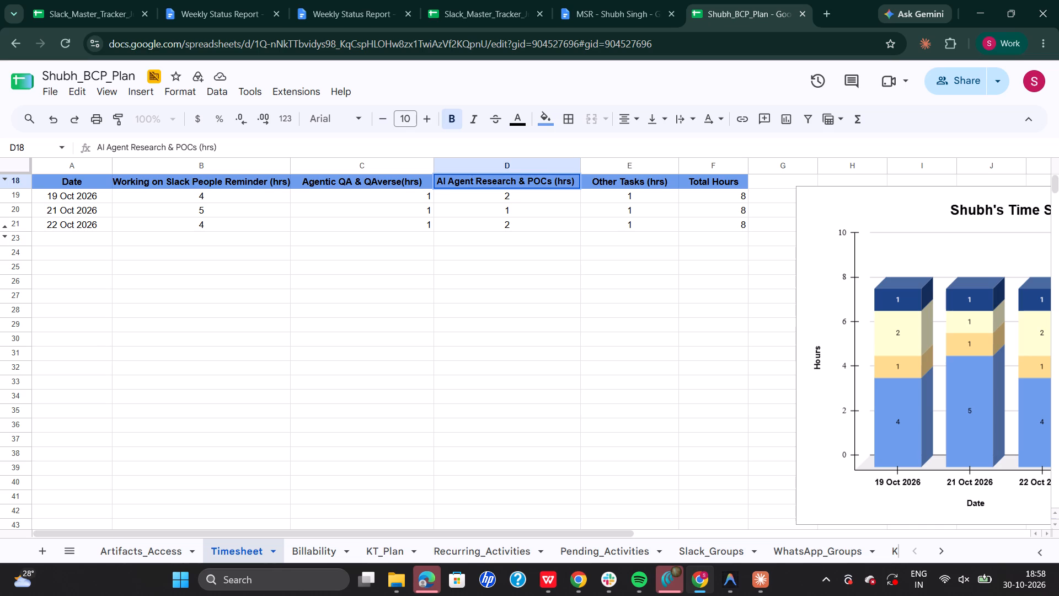
click(549, 181)
drag(553, 182, 441, 183)
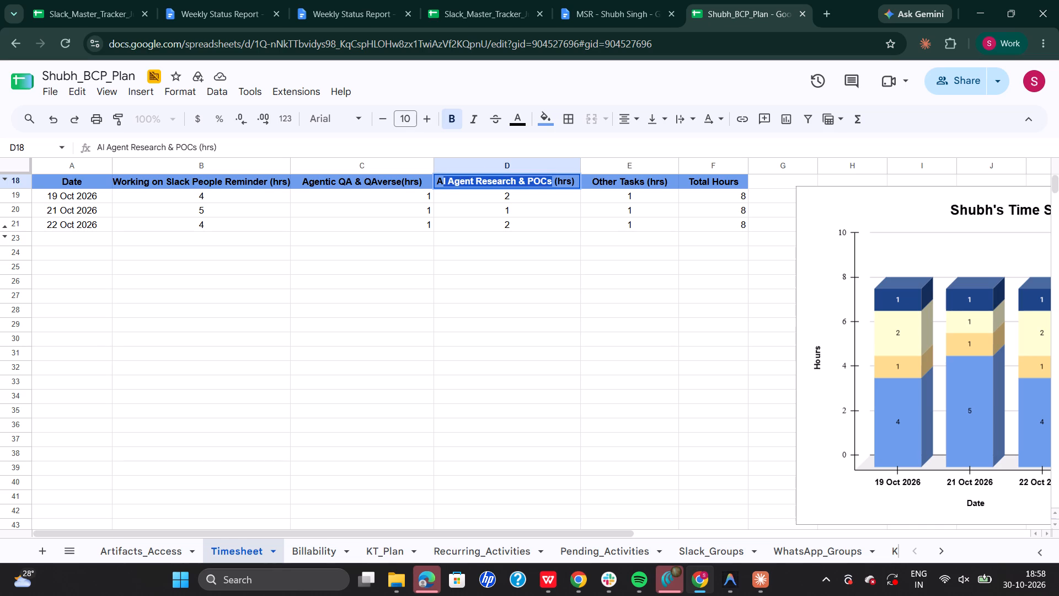
key(BackSpace)
key(ctrl+v)
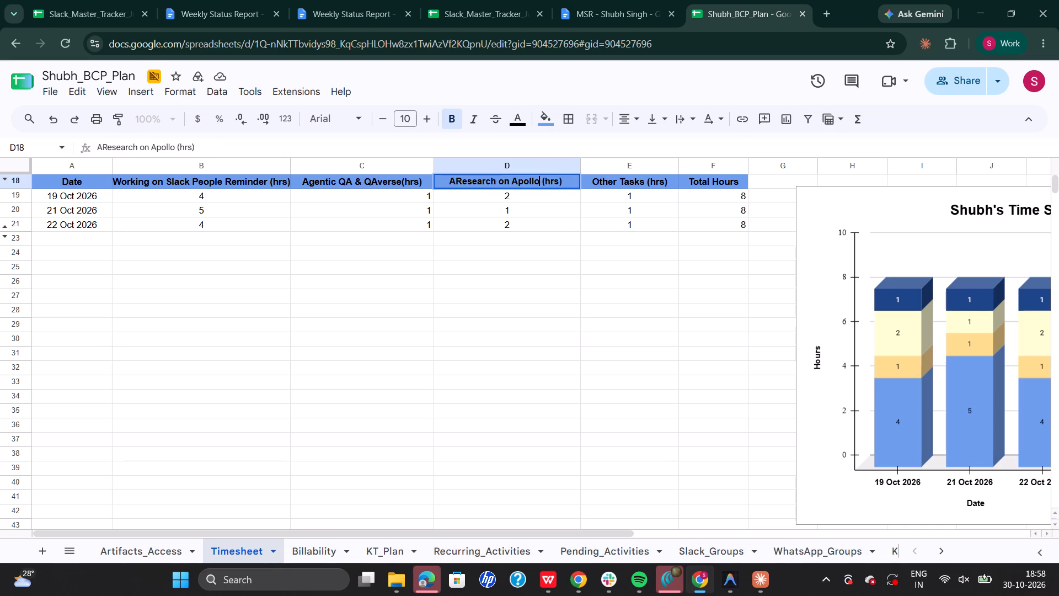
click(455, 180)
key(BackSpace)
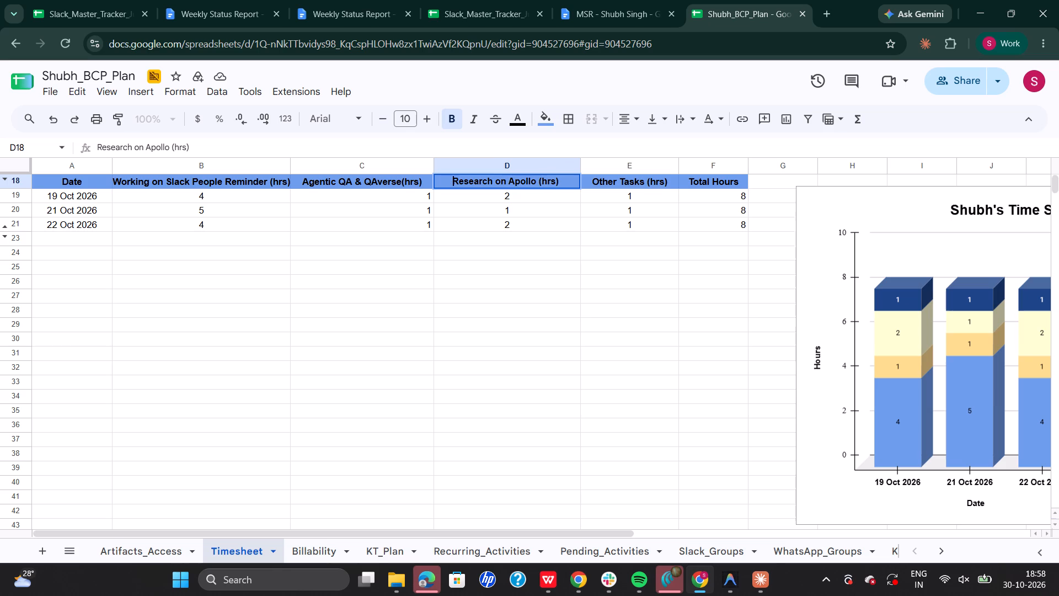
Change the header in cell C18 to "Agentic QA Multi Agent & QAverse(hrs)".
click(350, 178)
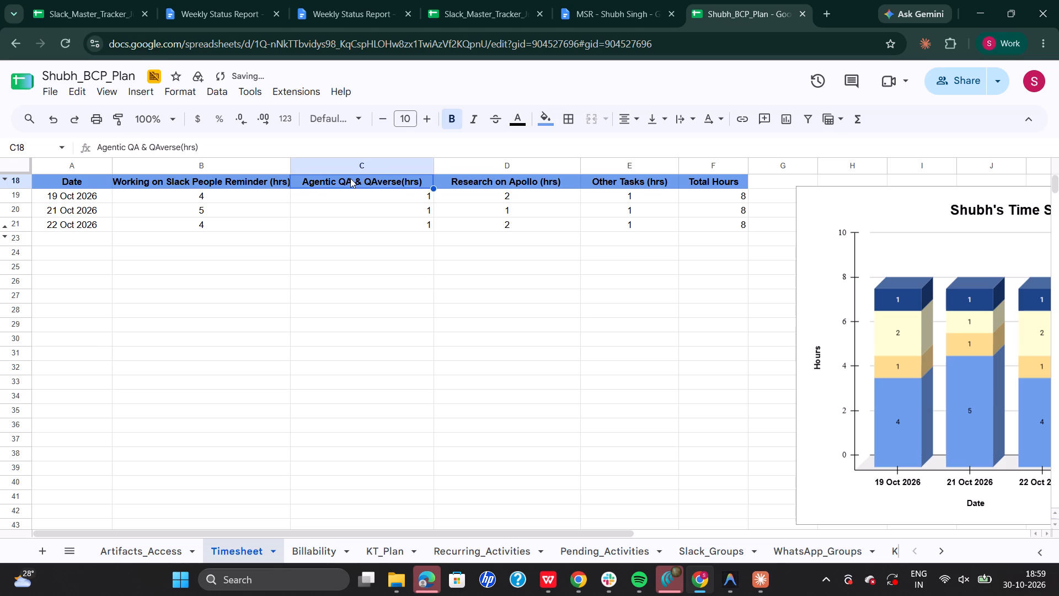
click(350, 178)
click(350, 179)
key(space)
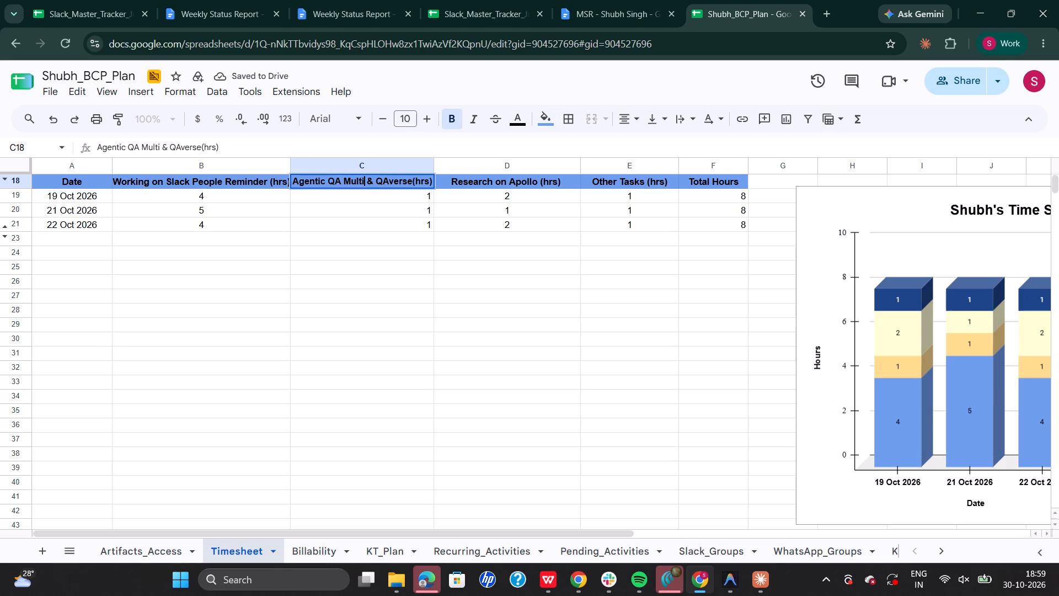
text(gent)
click(373, 297)
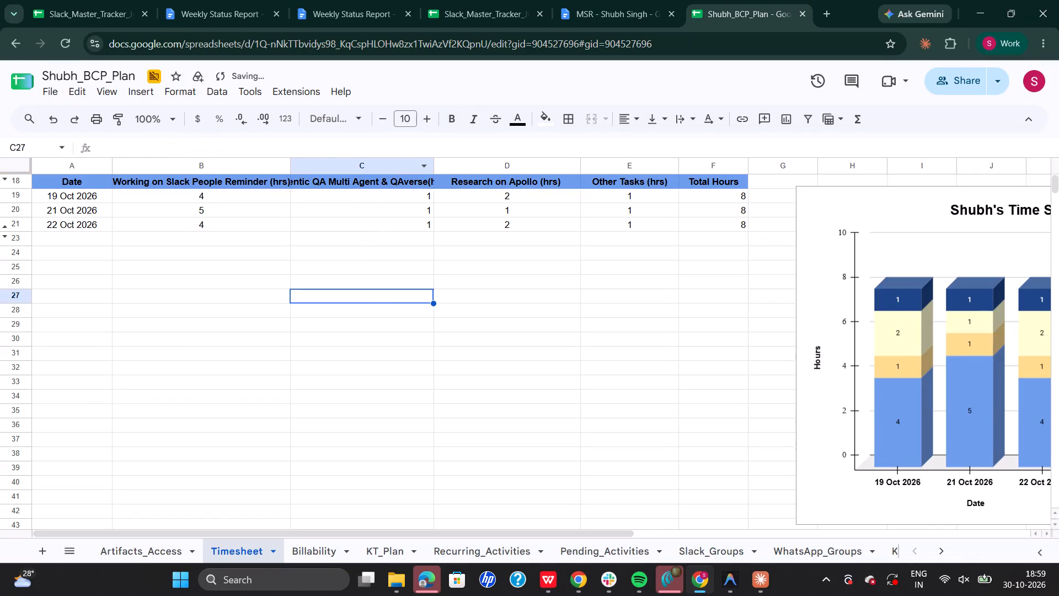
Widen column C slightly to make more room for its longer header text.
click(403, 168)
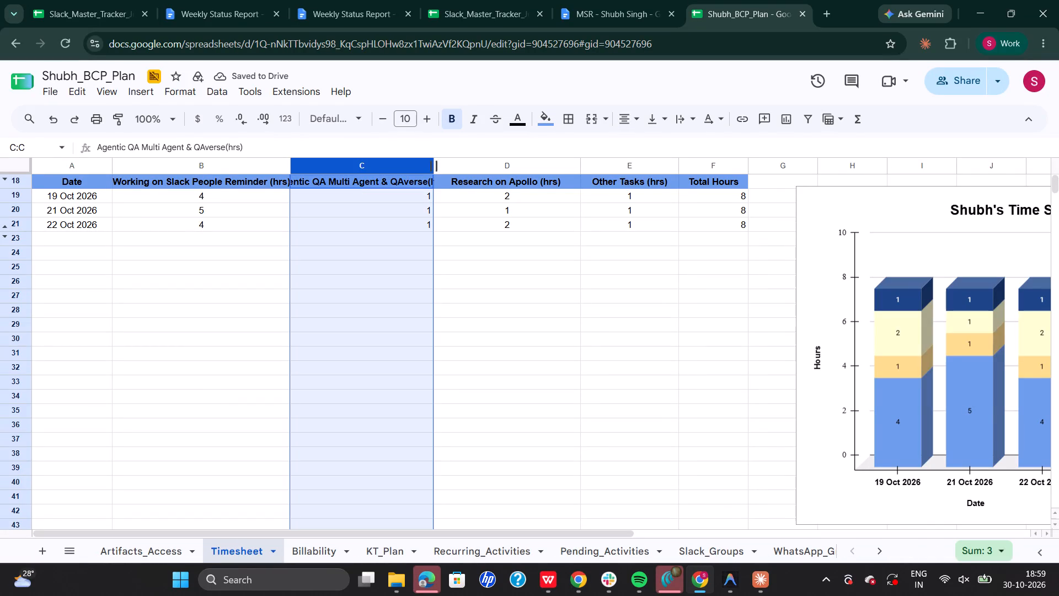
drag(435, 171, 459, 172)
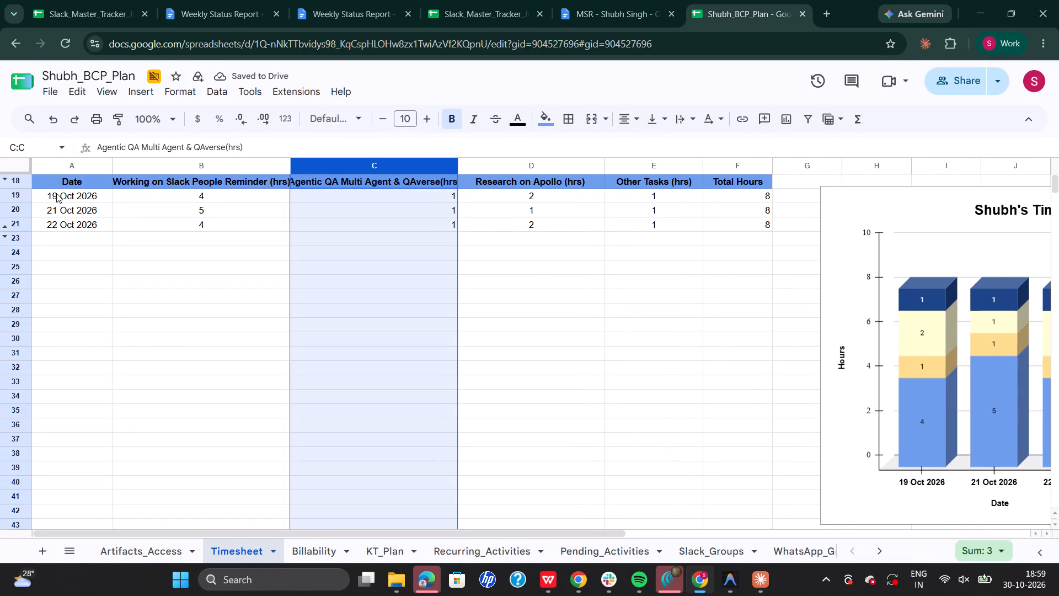
Set the first date in cell A19 to 26 Oct 2026 and fill the date series down to cell A24.
click(1019, 567)
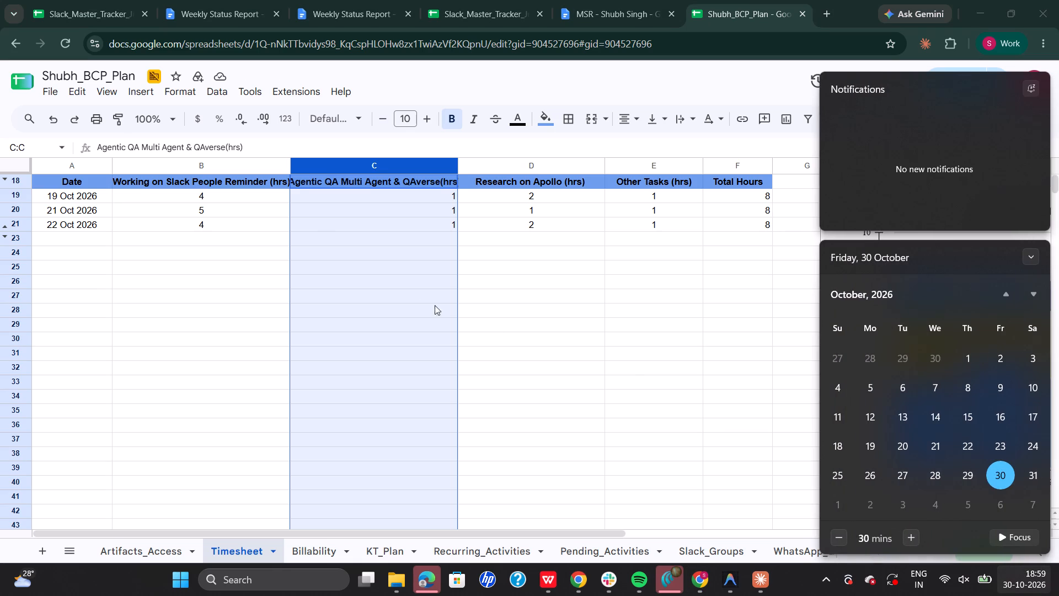
click(55, 194)
click(55, 194)
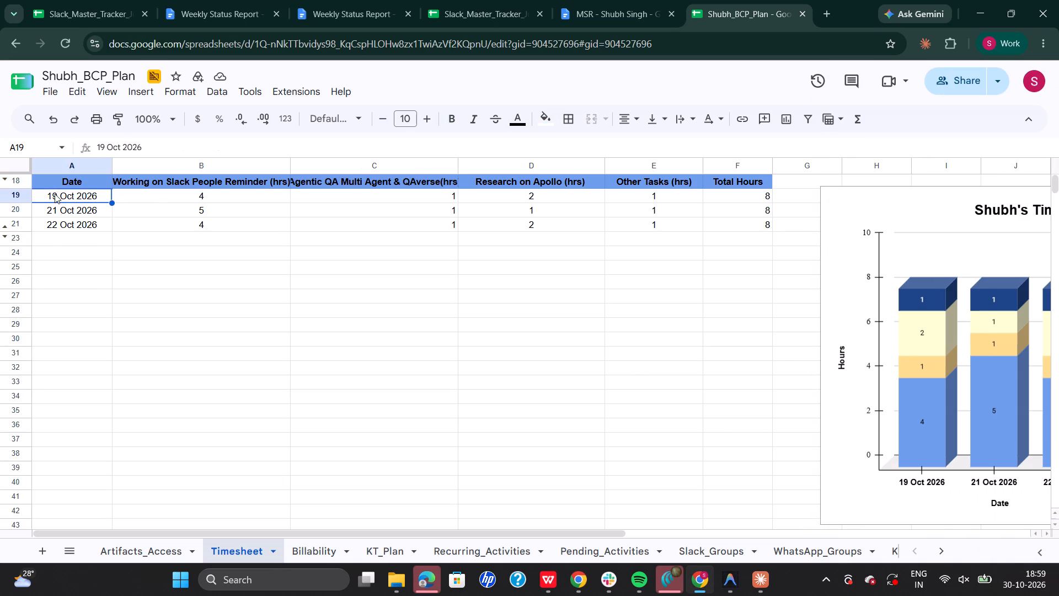
click(57, 194)
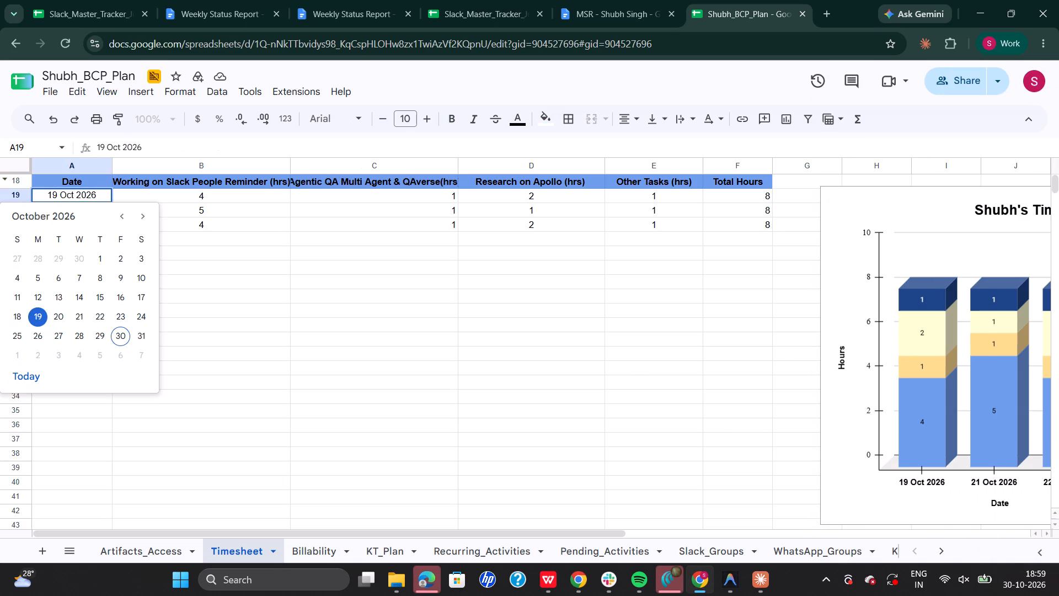
click(34, 337)
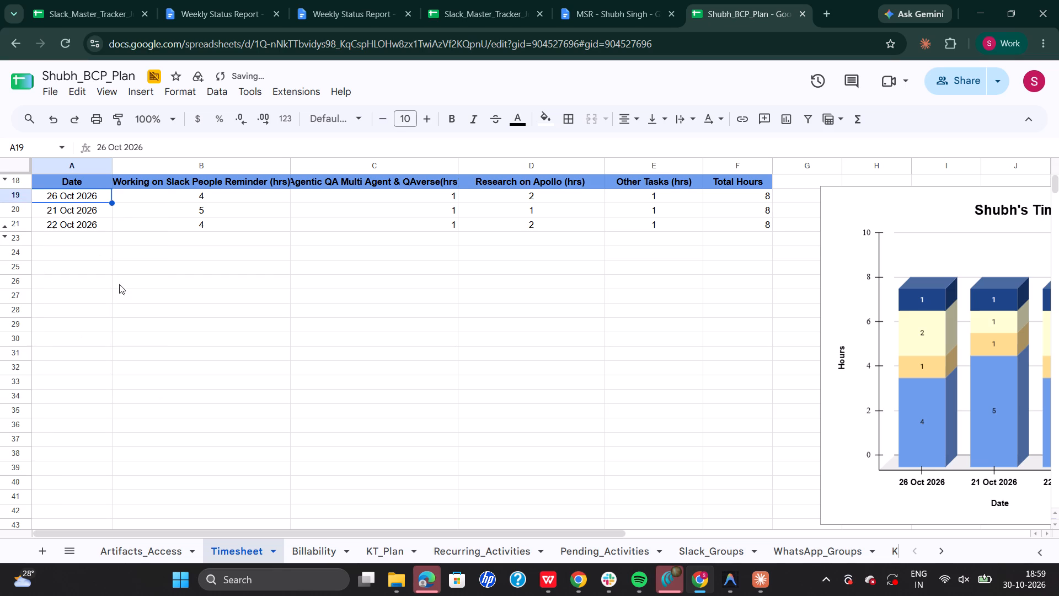
drag(109, 201, 106, 245)
drag(106, 245, 105, 253)
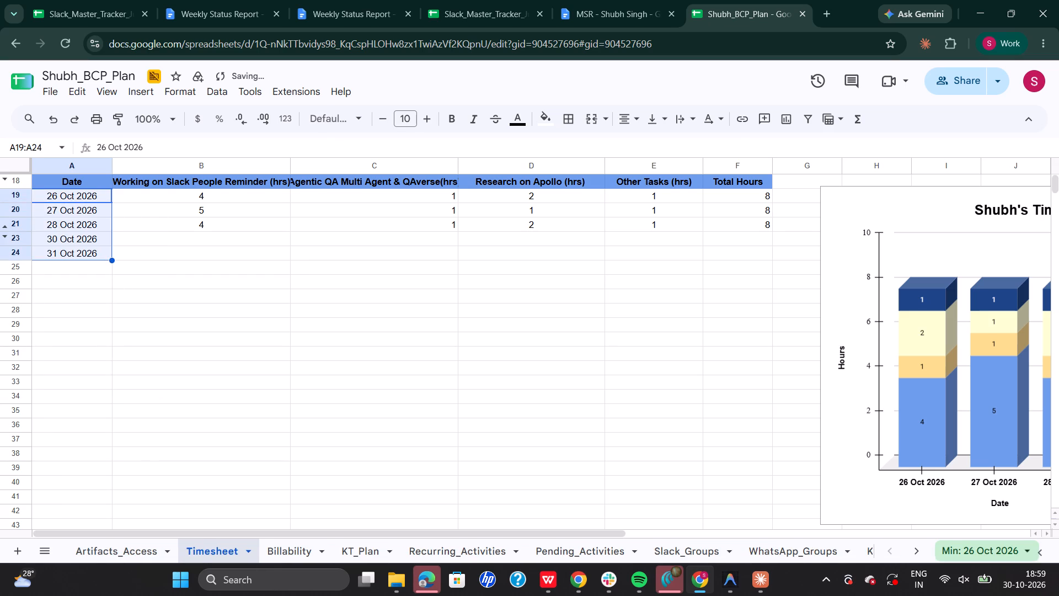
Remove the surplus 31 Oct 2026 date from cell A24, leaving the cell empty.
drag(113, 260, 111, 248)
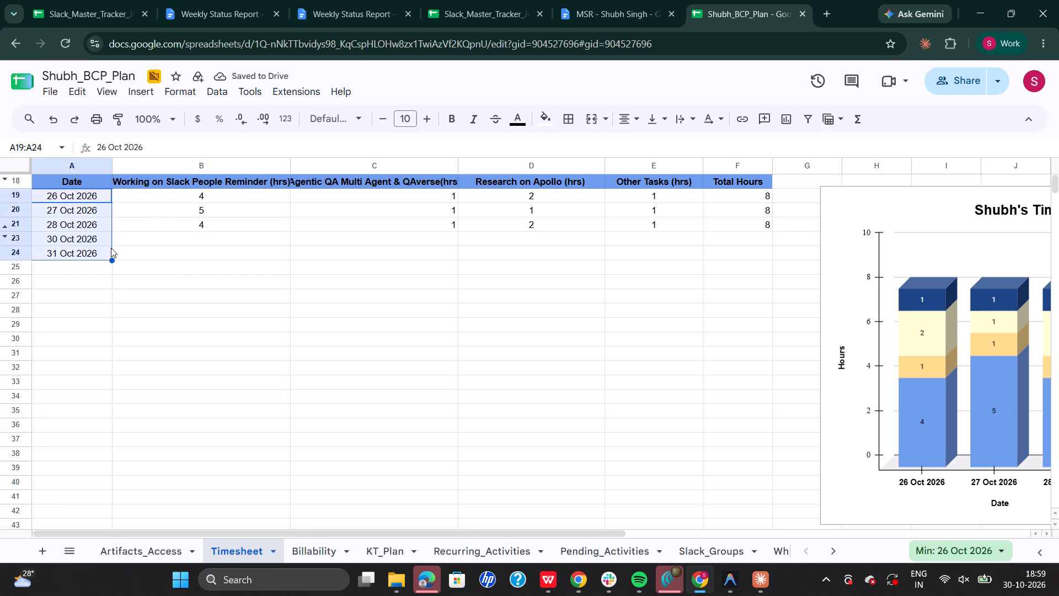
drag(114, 260, 110, 249)
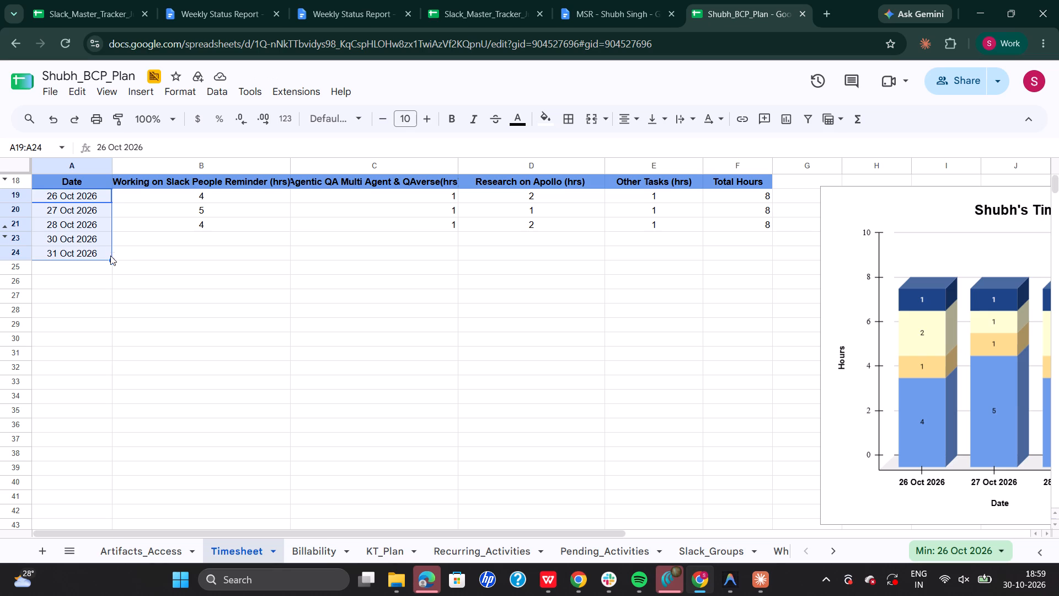
drag(110, 259, 107, 248)
click(107, 248)
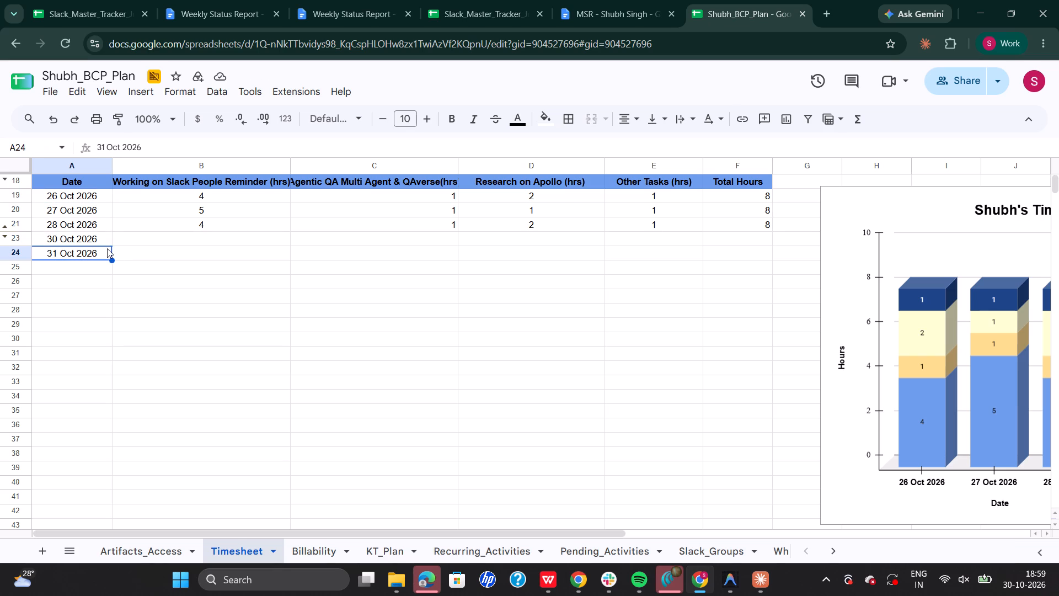
click(100, 250)
double_click(100, 250)
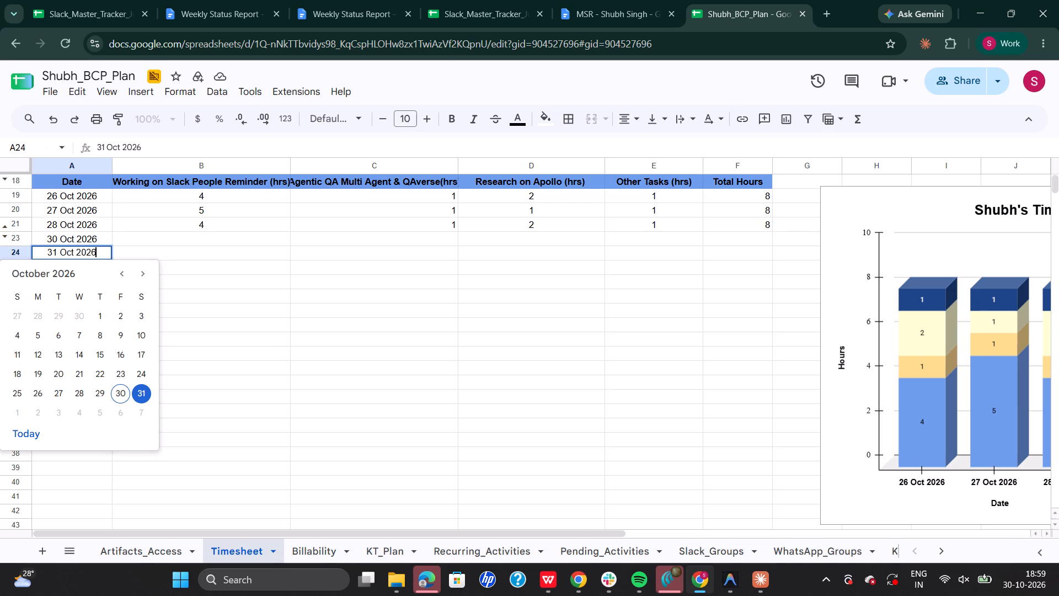
key(BackSpace)
key(BackSpace)
key(BackSpace)
key(BackSpace)
key(BackSpace)
key(BackSpace)
key(BackSpace)
key(BackSpace)
key(BackSpace)
key(BackSpace)
key(BackSpace)
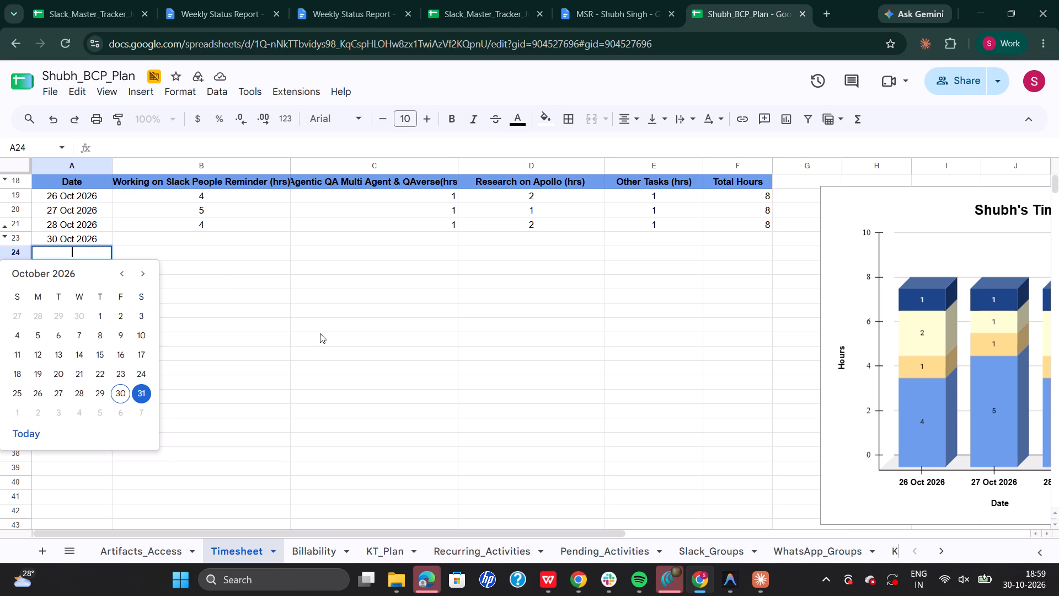
click(320, 333)
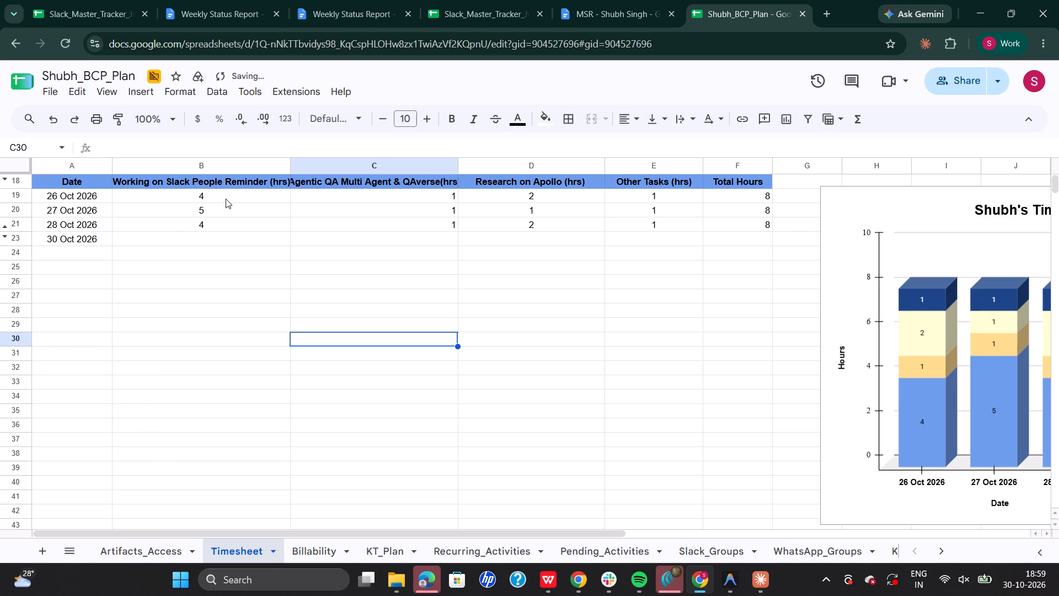
Enter the hours for the 30 Oct 2026 row: 5 for Slack People Reminder, 1 for Agentic QA and 2 for Research on Apollo.
click(207, 239)
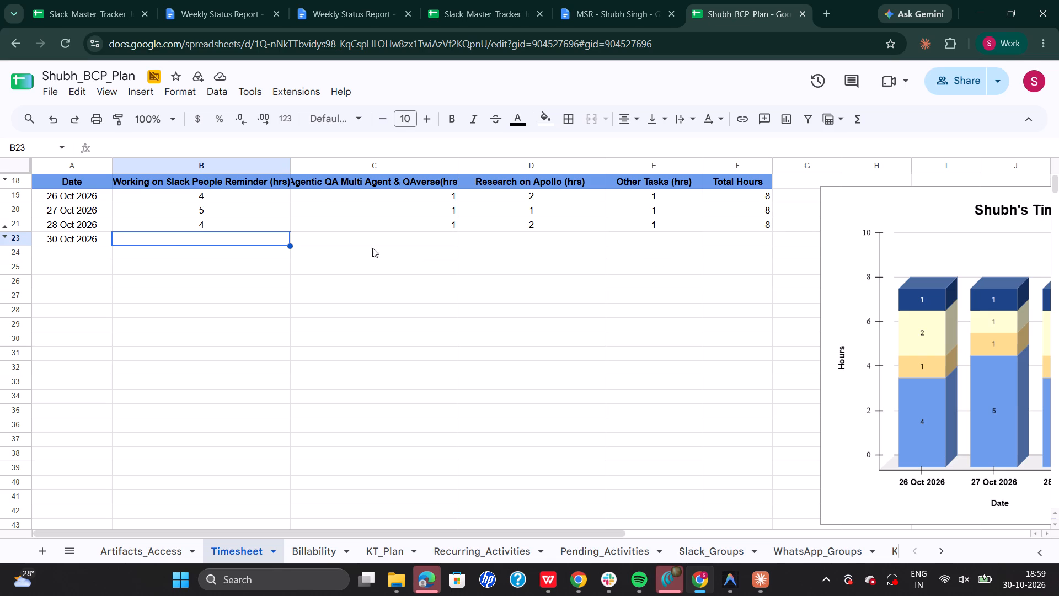
key(5)
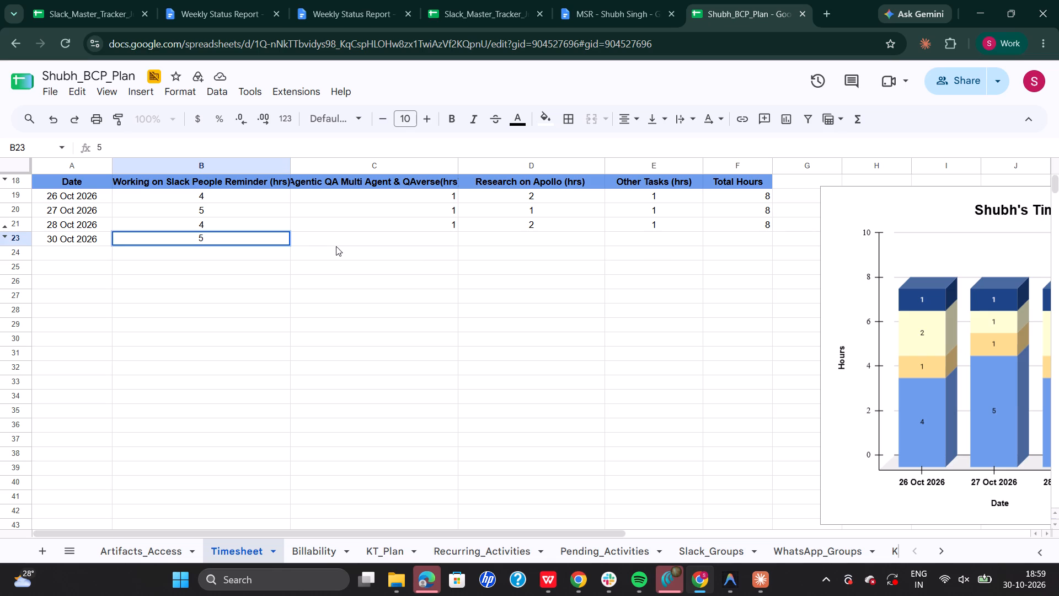
click(363, 242)
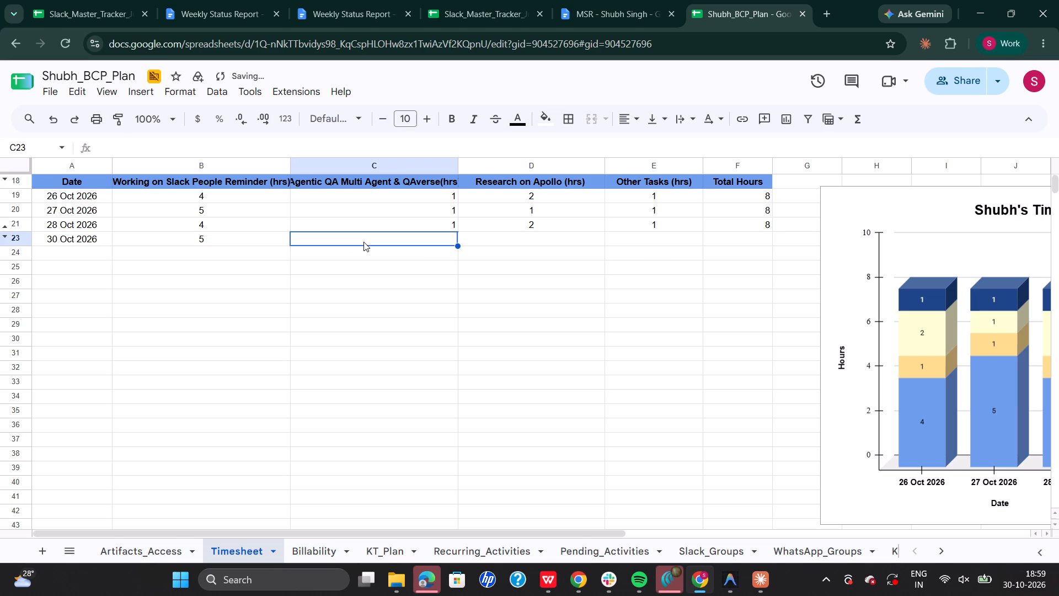
key(1)
click(568, 238)
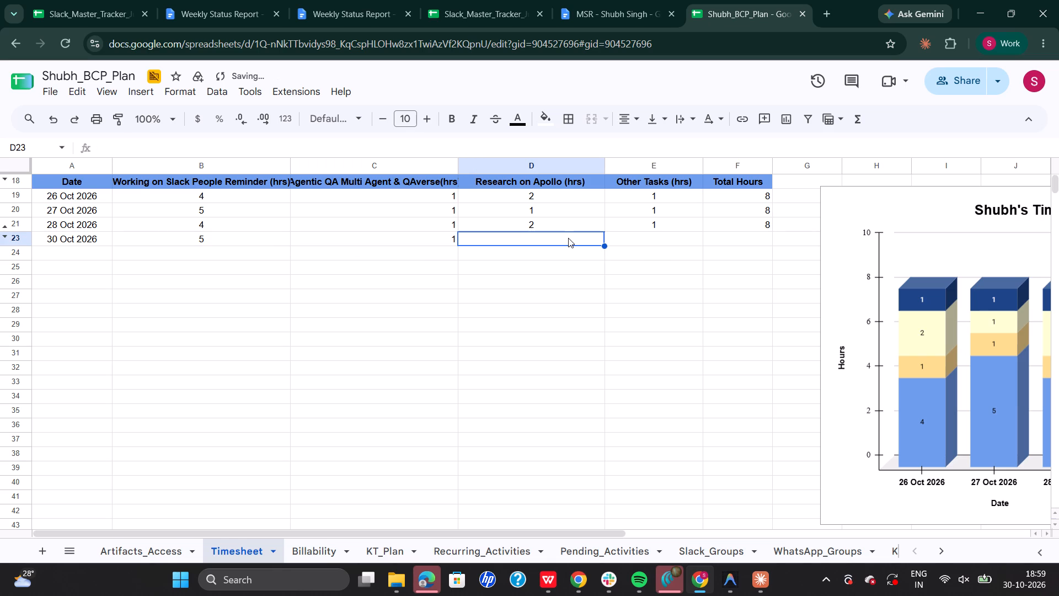
key(1)
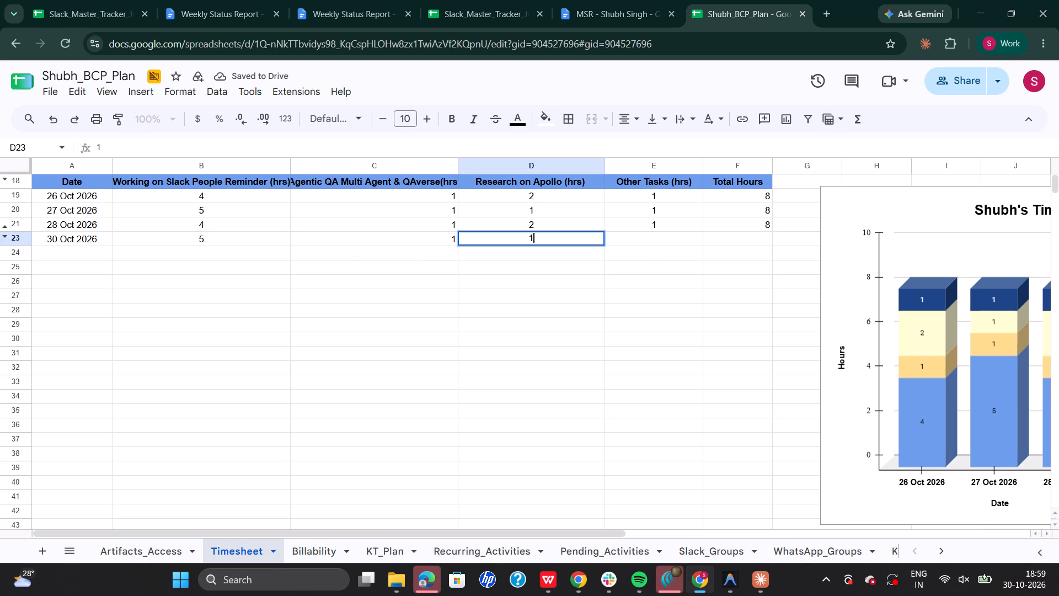
key(BackSpace)
key(2)
Change the Slack People Reminder hours in cell B23 to 4.
click(211, 241)
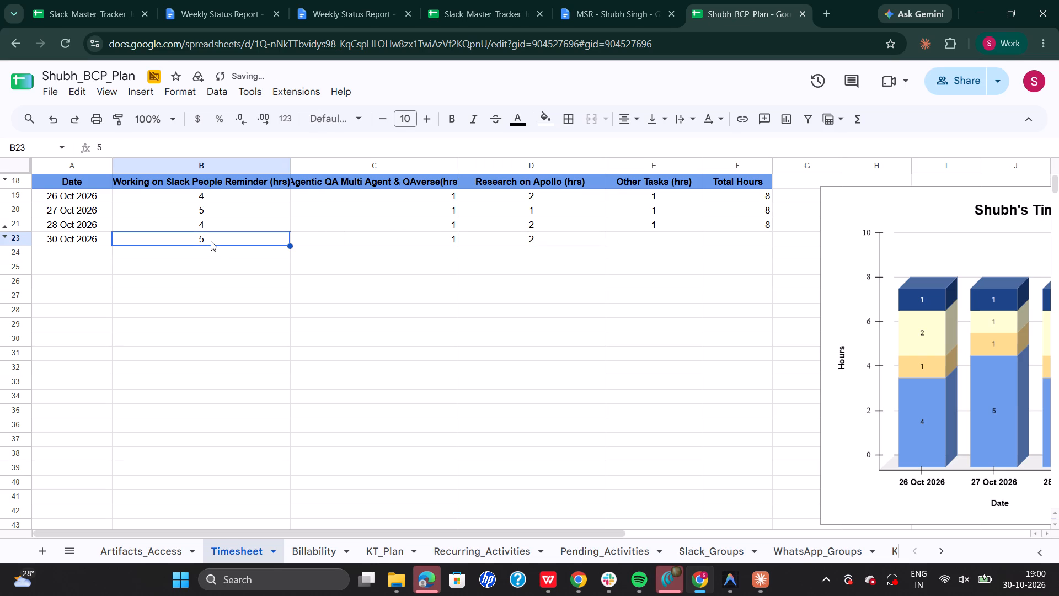
click(211, 241)
double_click(208, 238)
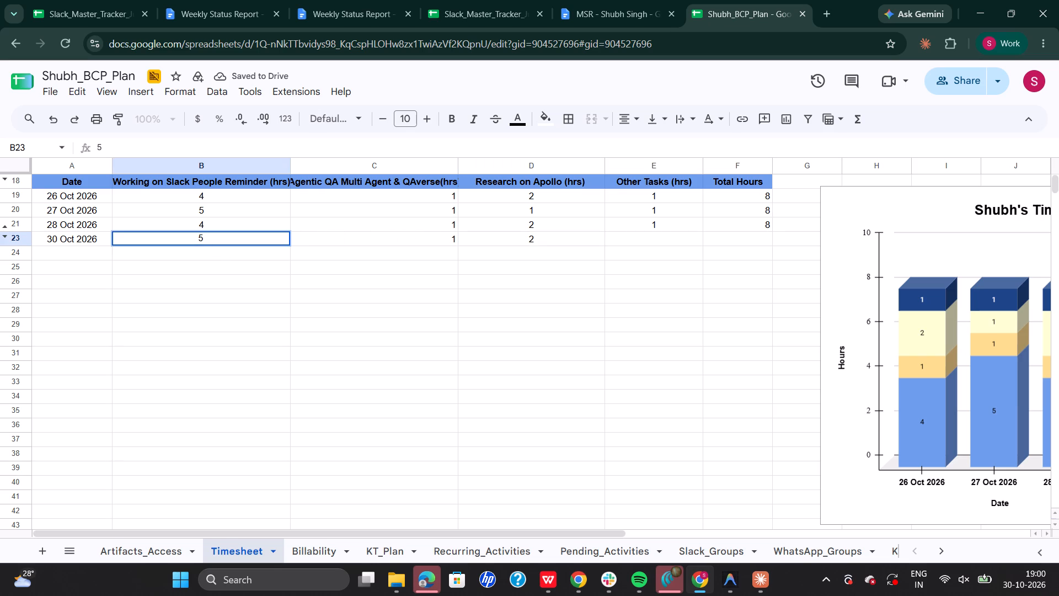
key(BackSpace)
key(4)
click(392, 304)
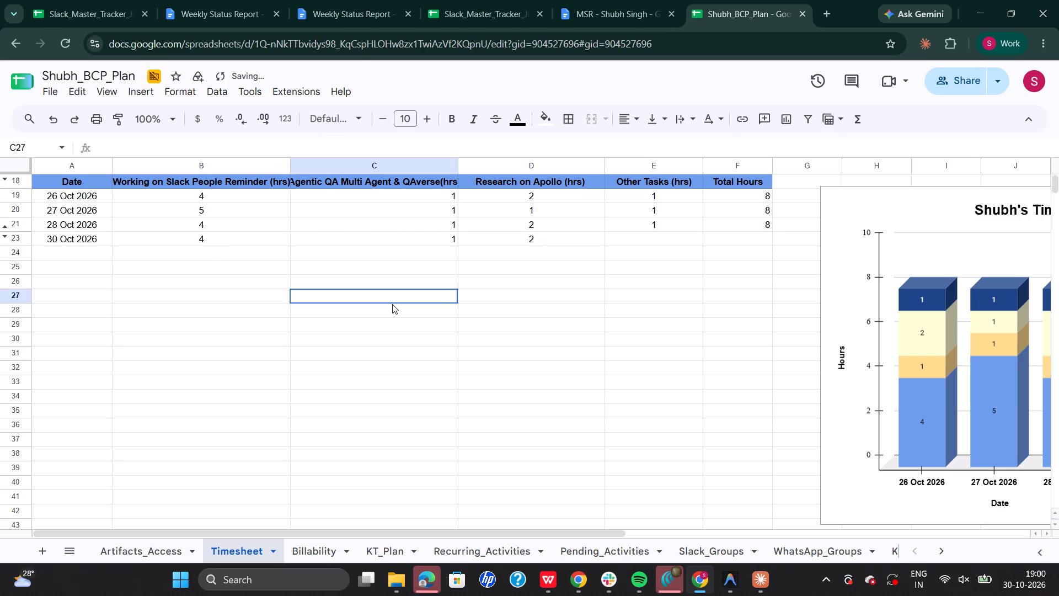
Complete the 30 Oct 2026 row with 1 hour for Other Tasks and 8 for Total Hours.
click(637, 242)
key(1)
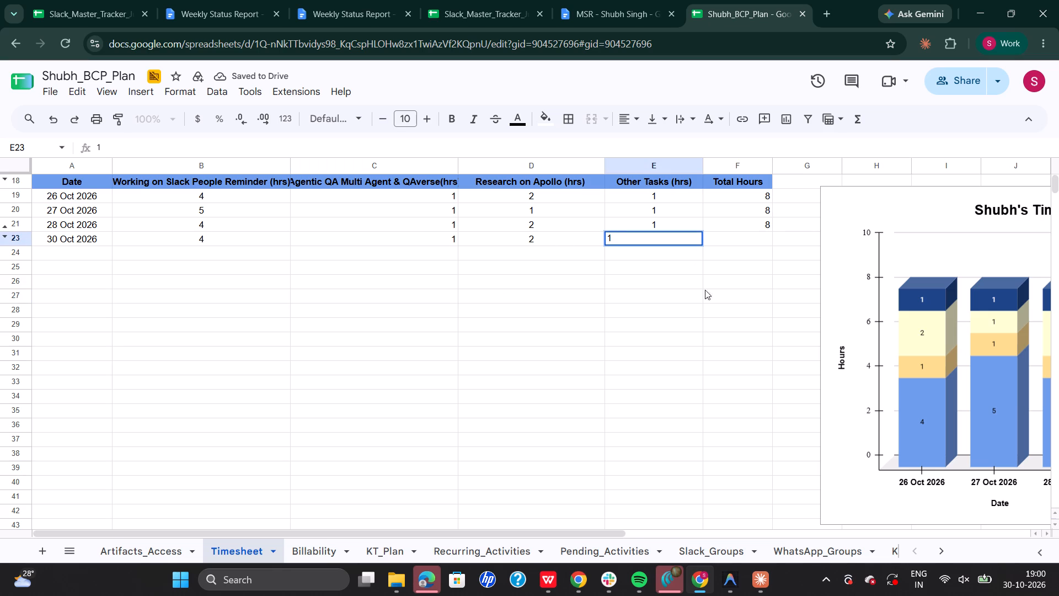
click(702, 305)
click(745, 237)
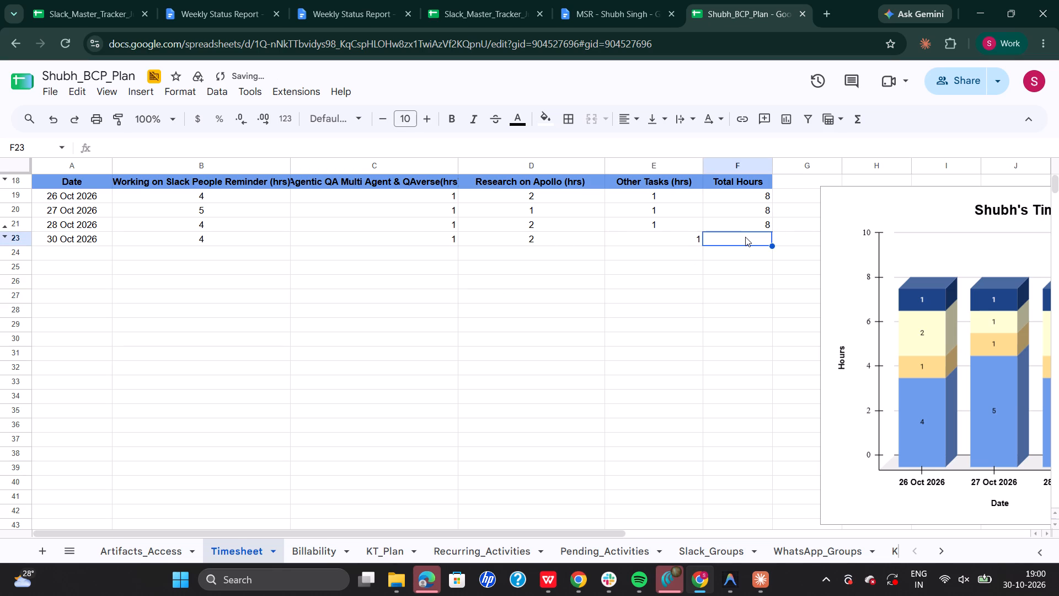
key(8)
triple_click(698, 242)
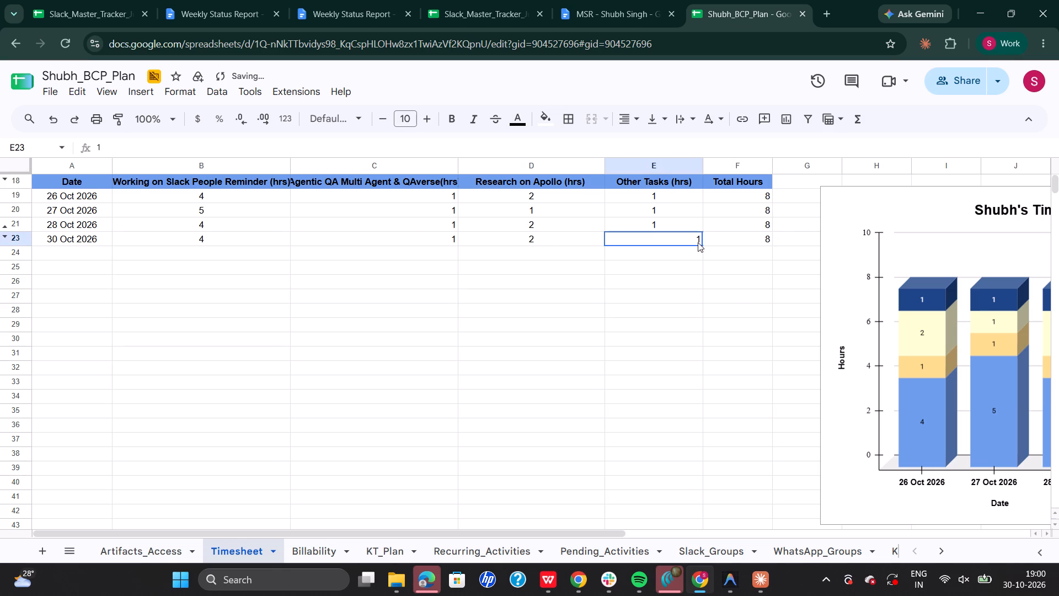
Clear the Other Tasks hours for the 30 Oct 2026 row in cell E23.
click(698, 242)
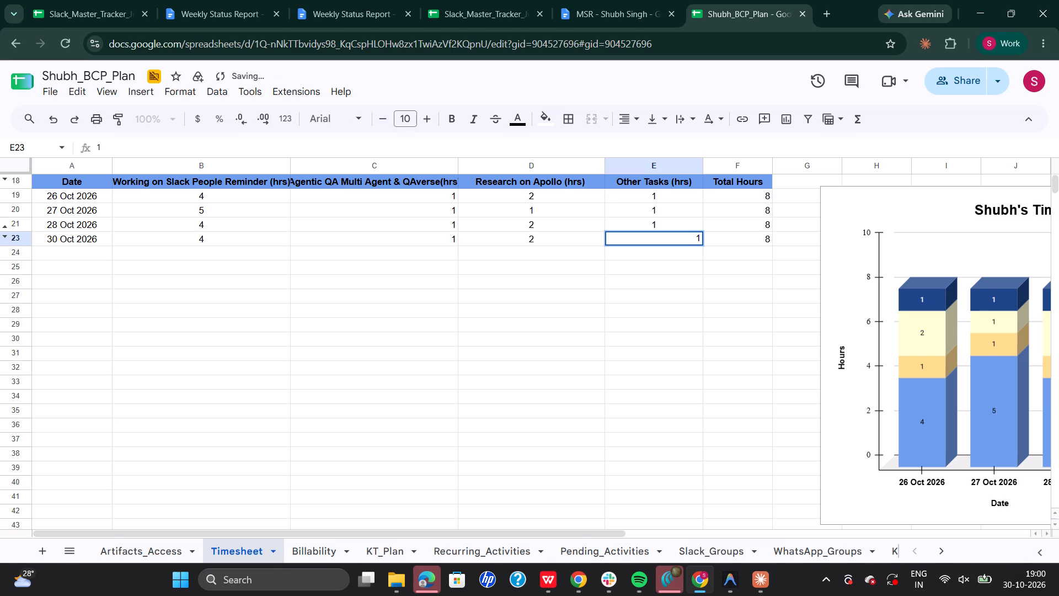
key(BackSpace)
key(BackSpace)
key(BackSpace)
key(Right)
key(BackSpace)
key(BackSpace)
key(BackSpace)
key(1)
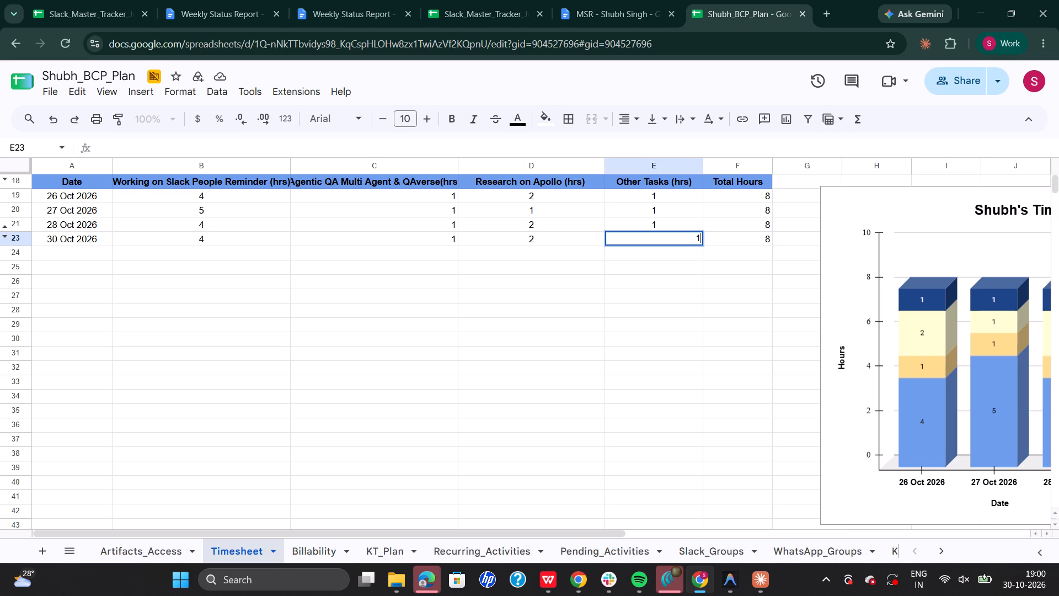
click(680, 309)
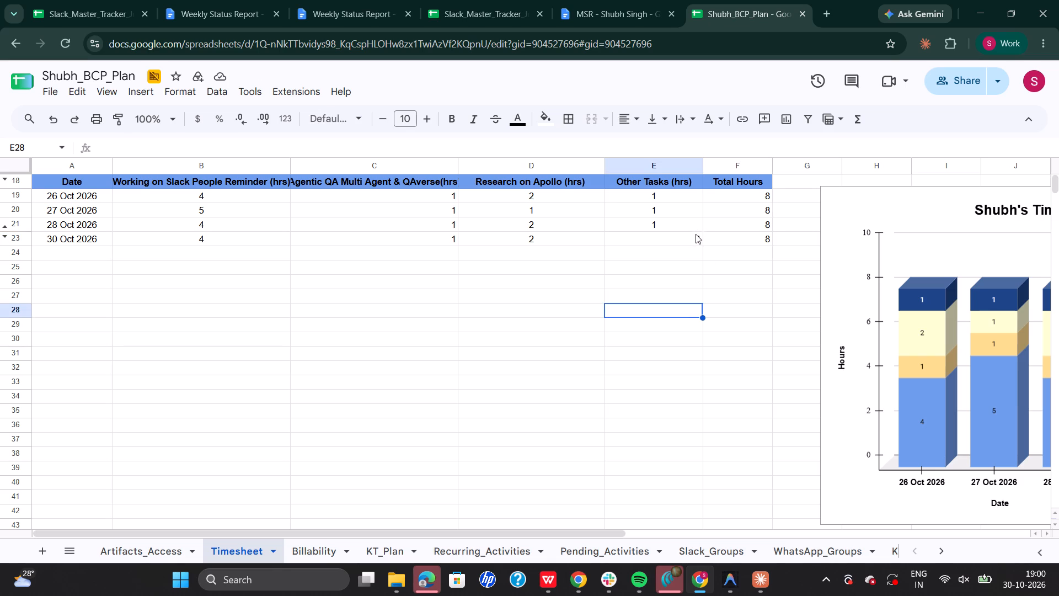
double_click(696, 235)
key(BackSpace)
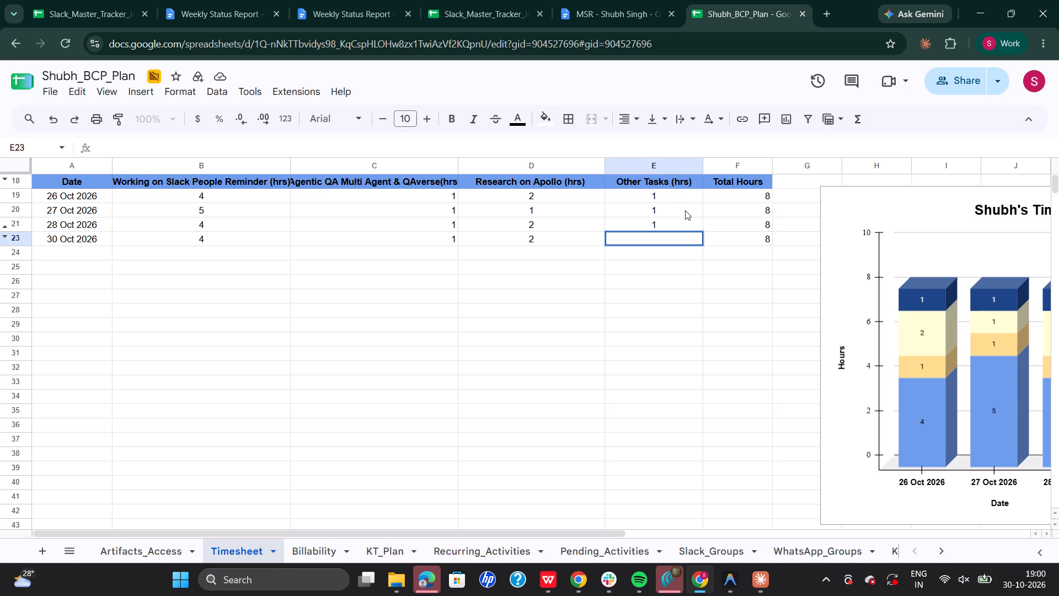
Fill the Other Tasks value of 1 from cell E19 down through the 30 Oct 2026 row in E23.
click(677, 201)
drag(705, 204, 705, 214)
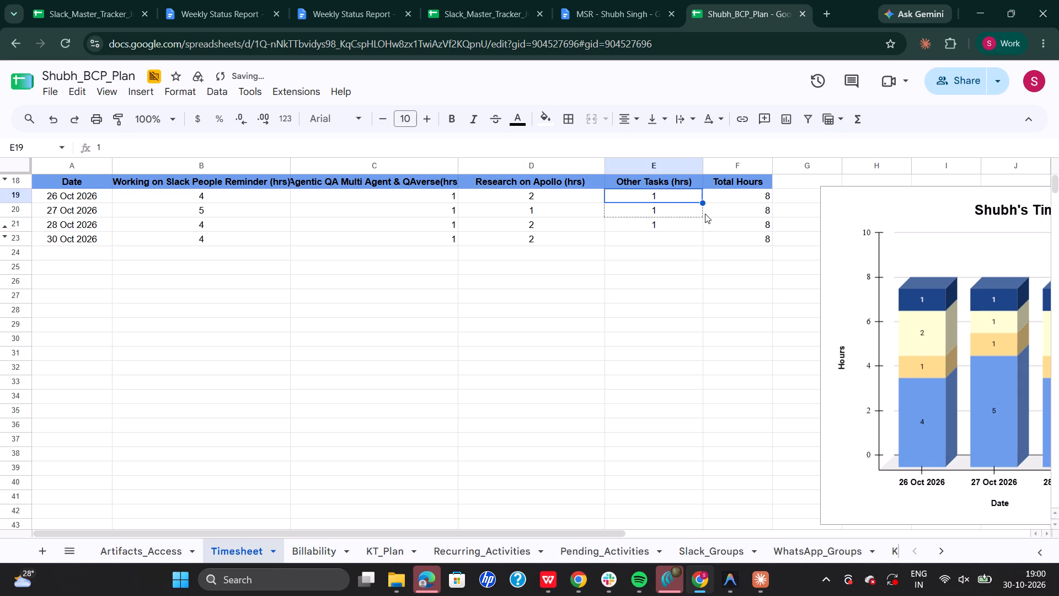
drag(705, 214, 704, 237)
click(617, 310)
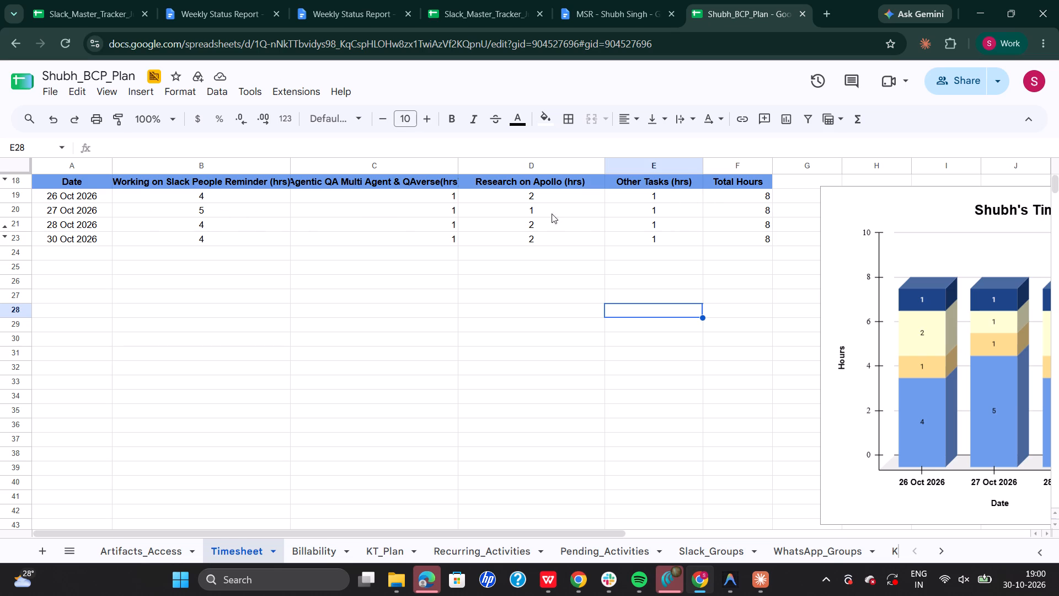
Change the Research on Apollo hours for 26 Oct 2026 in cell D19 to 0.
click(539, 196)
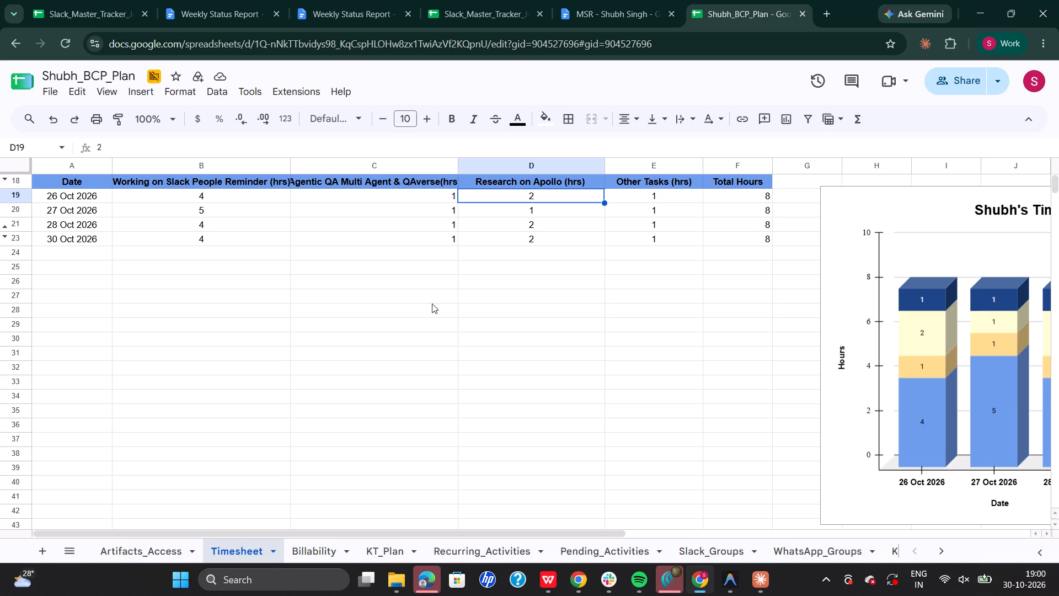
click(423, 301)
double_click(537, 198)
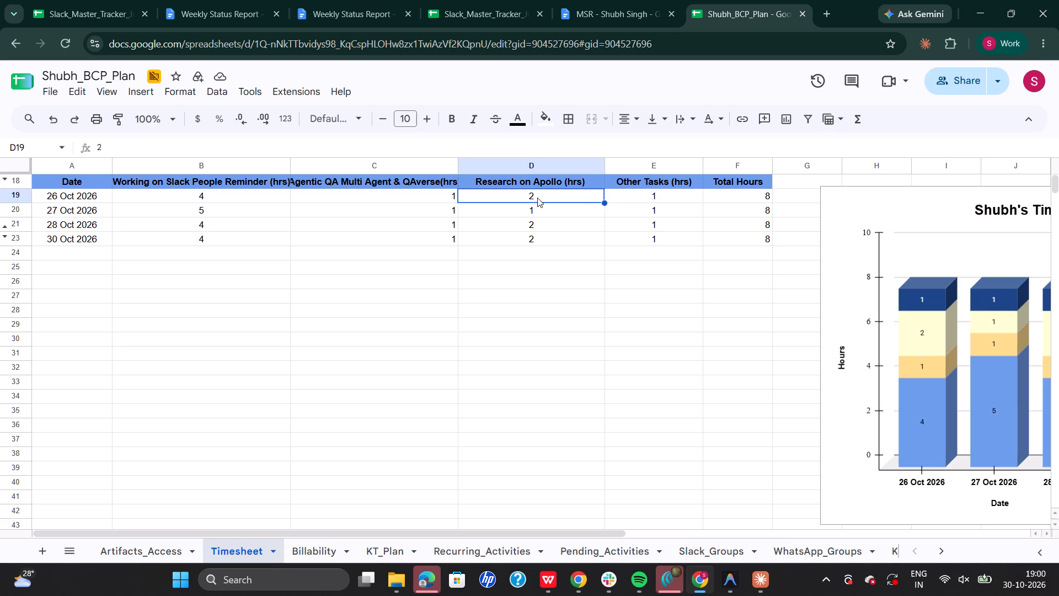
click(537, 198)
key(BackSpace)
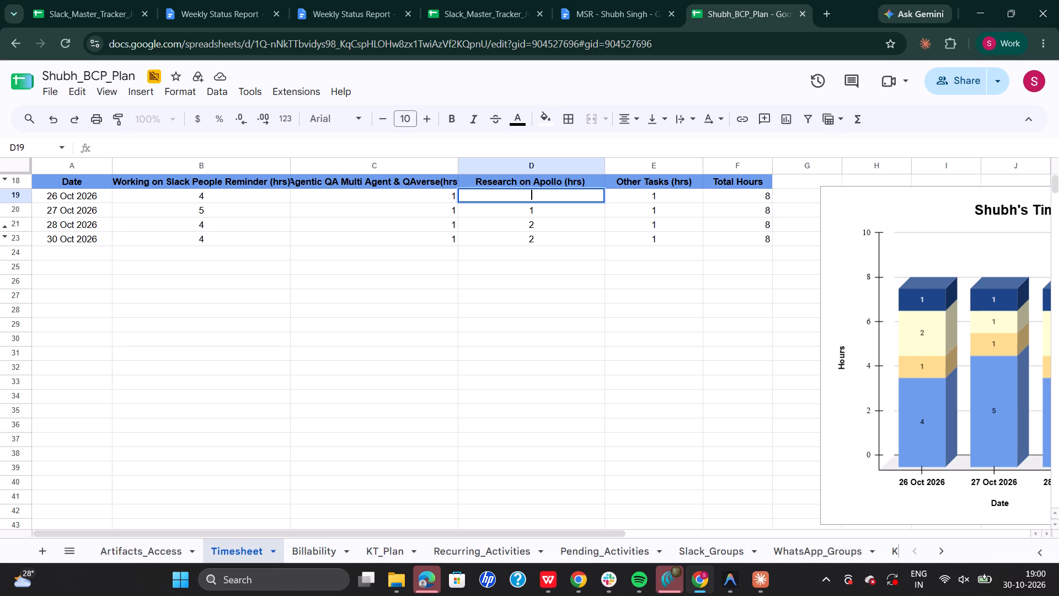
key(0)
click(537, 214)
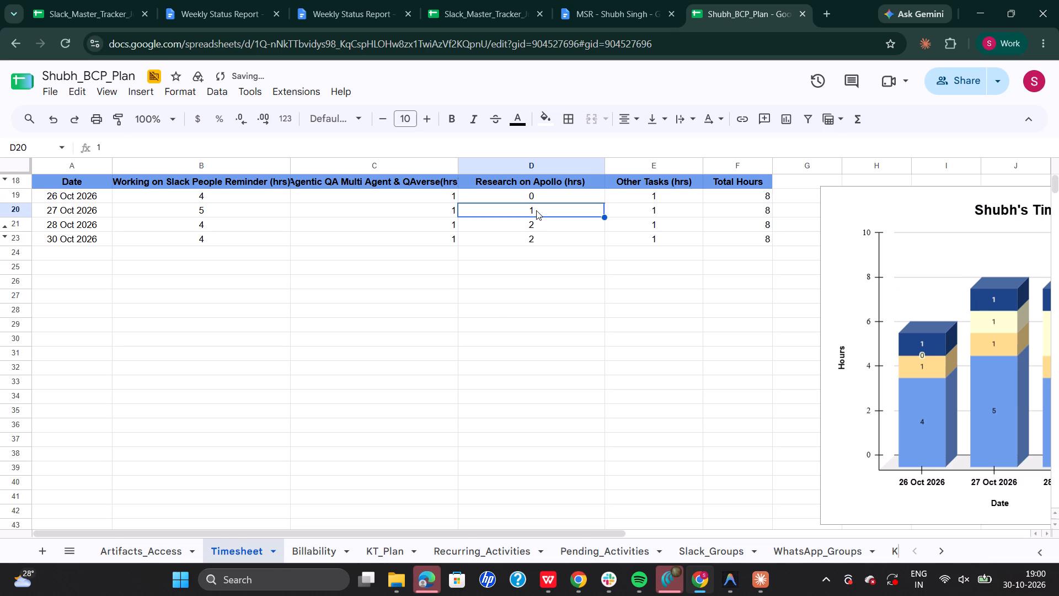
double_click(536, 210)
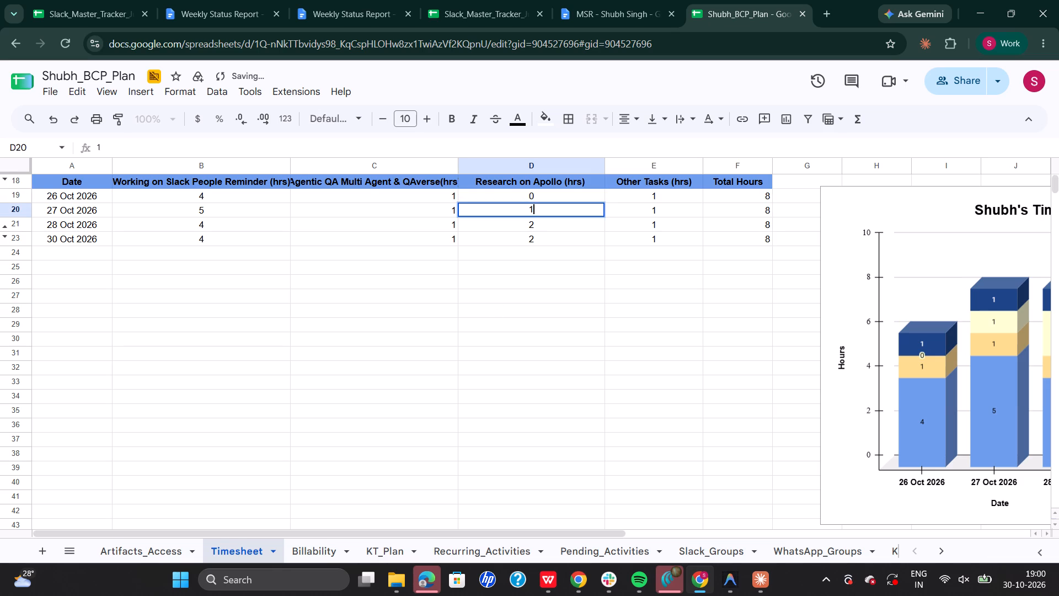
click(492, 283)
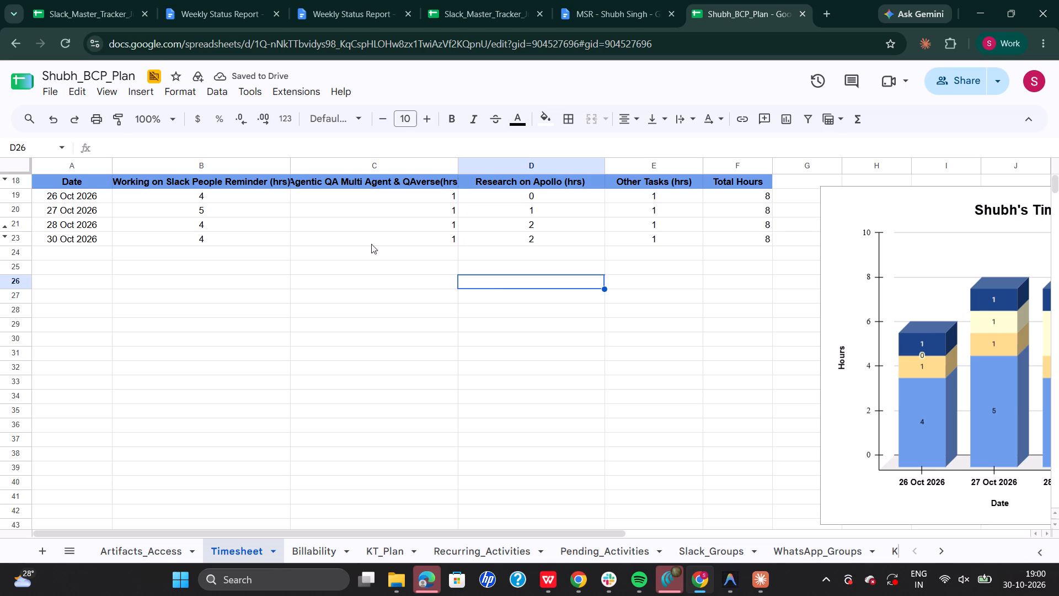
Change the Agentic QA Multi Agent & QAverse hours for 26 Oct 2026 in cell C19 to 2.
click(455, 195)
click(455, 195)
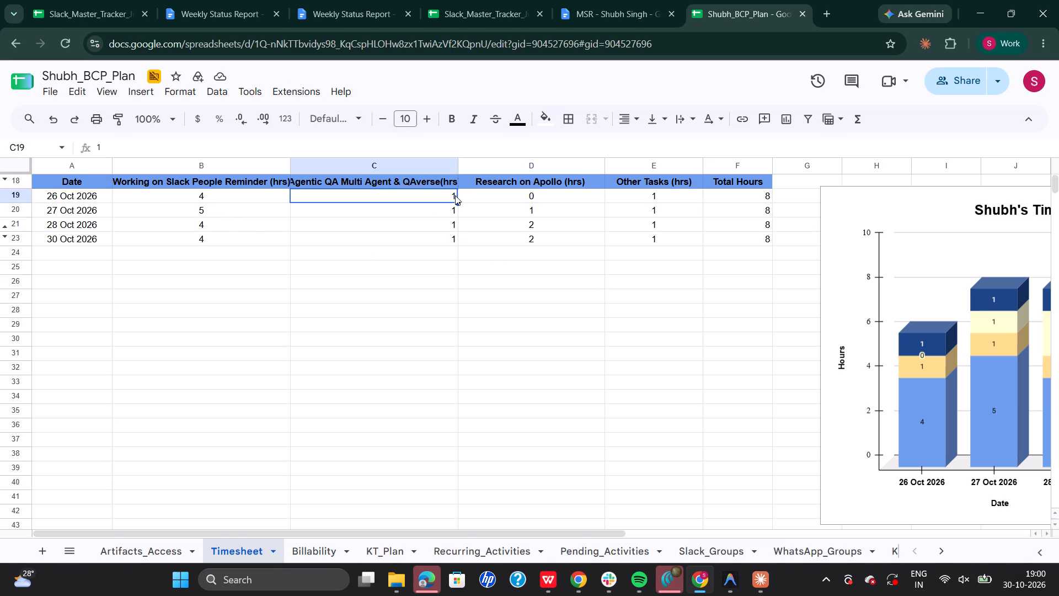
click(455, 195)
double_click(455, 195)
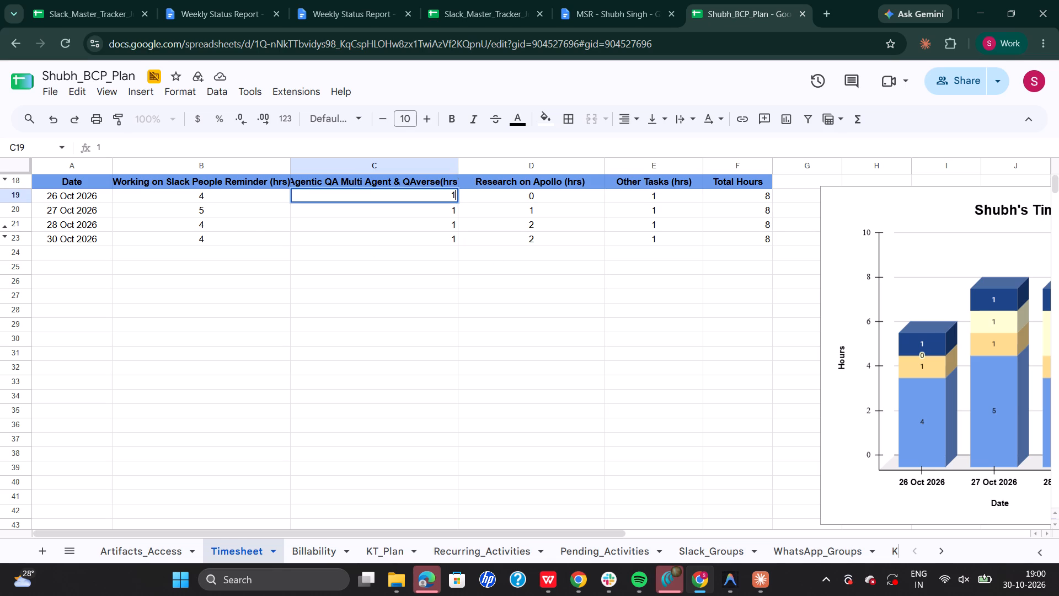
key(BackSpace)
key(2)
click(544, 372)
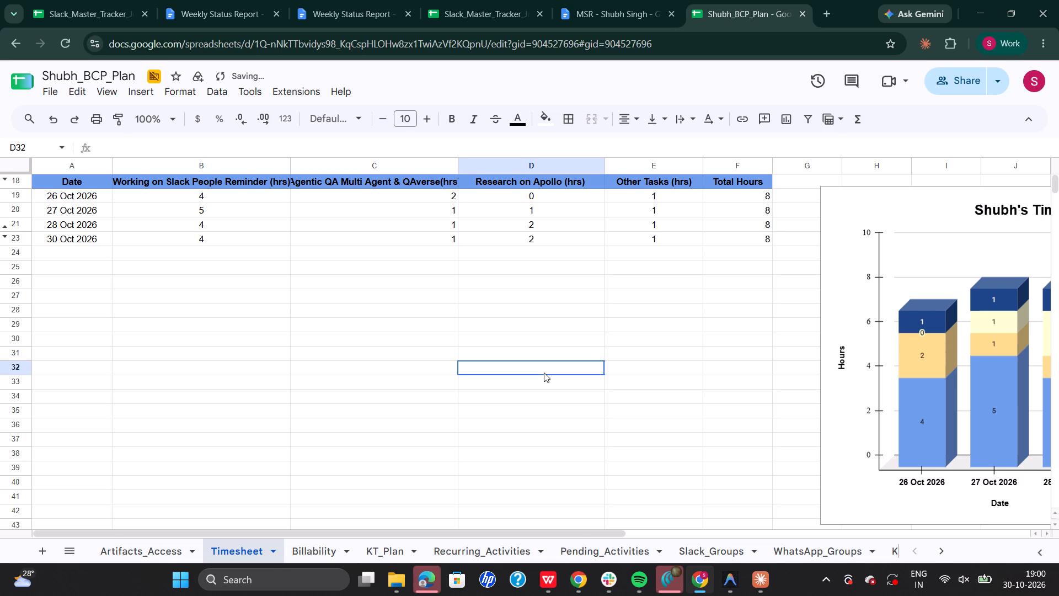
click(661, 352)
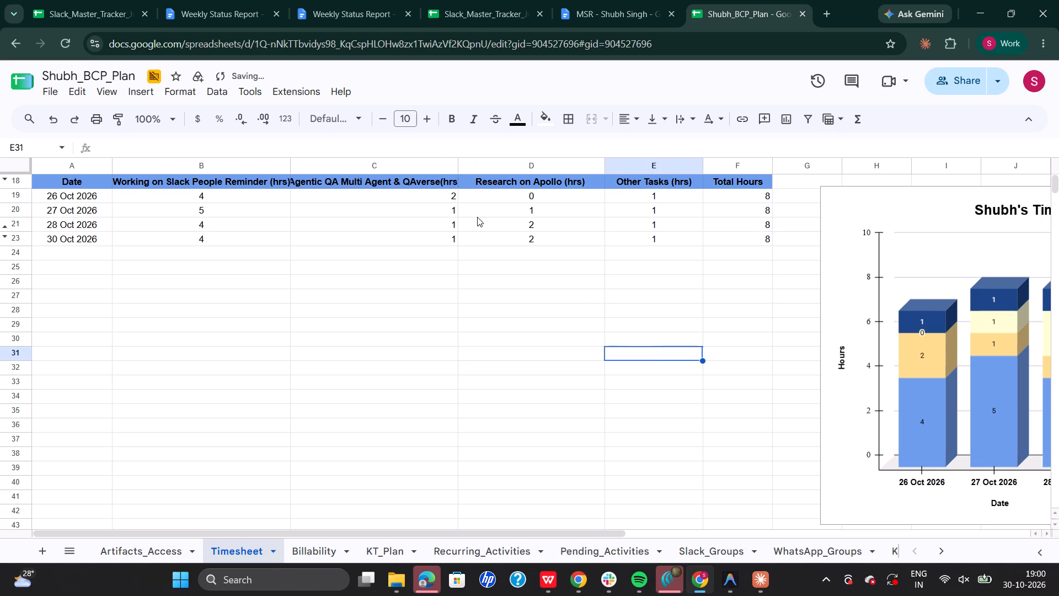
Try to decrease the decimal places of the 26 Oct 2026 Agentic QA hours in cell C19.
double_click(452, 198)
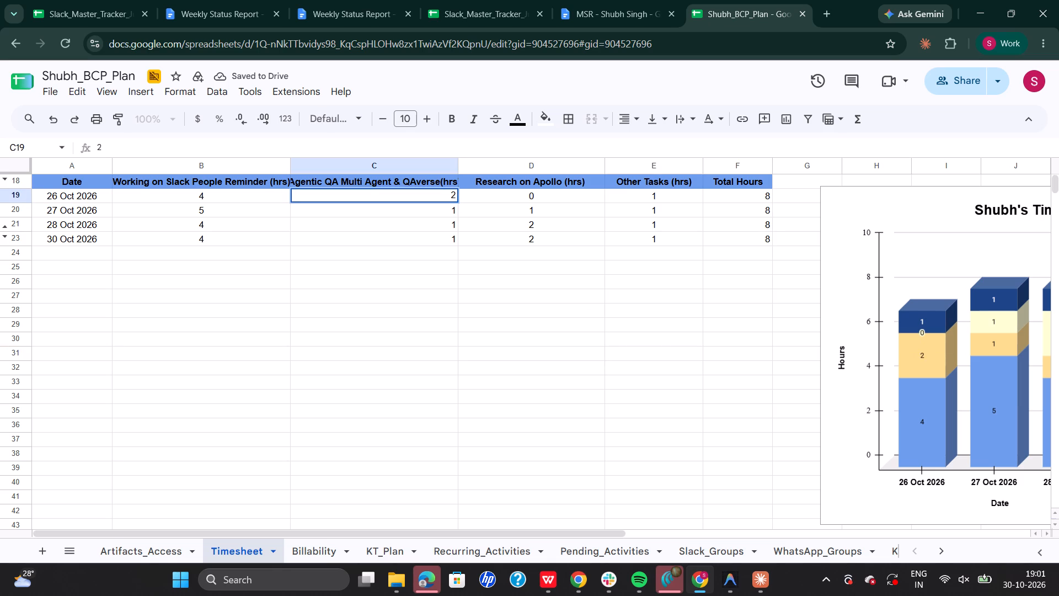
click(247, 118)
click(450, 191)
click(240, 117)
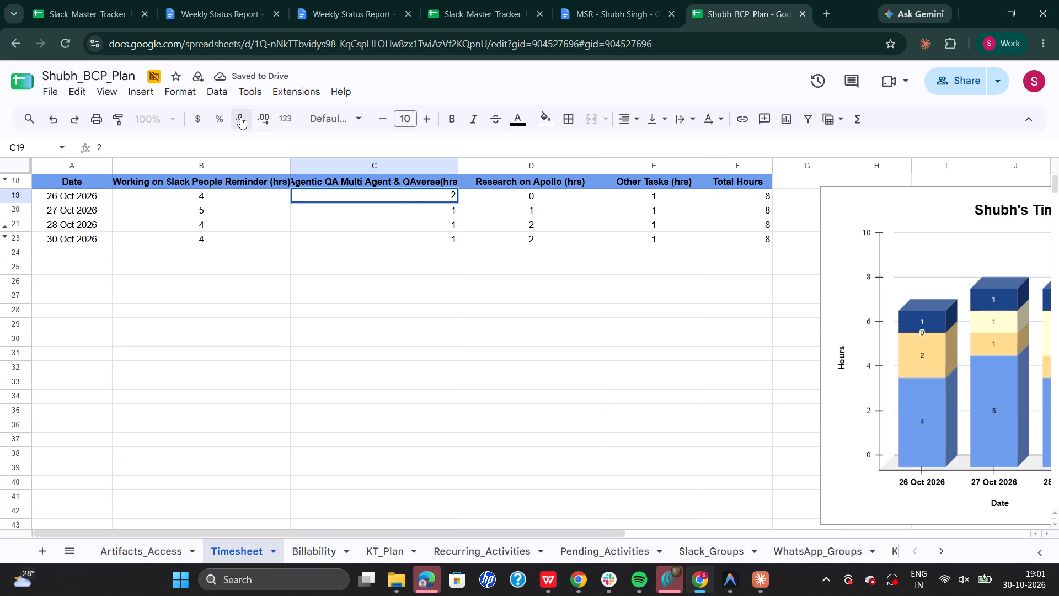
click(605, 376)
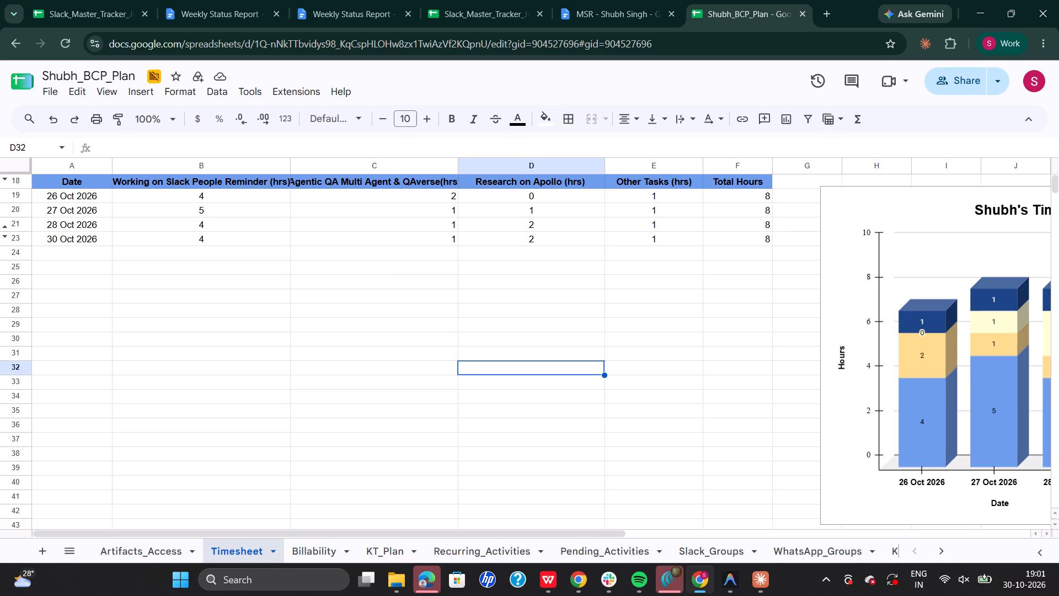
Copy the full header text "Working on Slack People Reminder (hrs)" from cell B18.
scroll(605, 376, left, 5)
scroll(688, 291, right, 3)
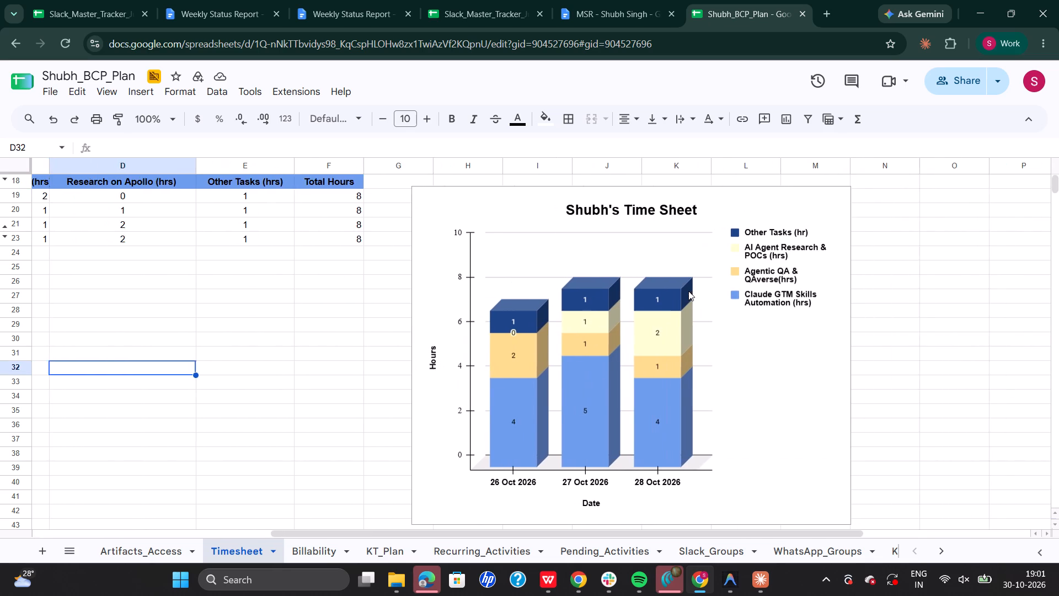
scroll(688, 291, right, 5)
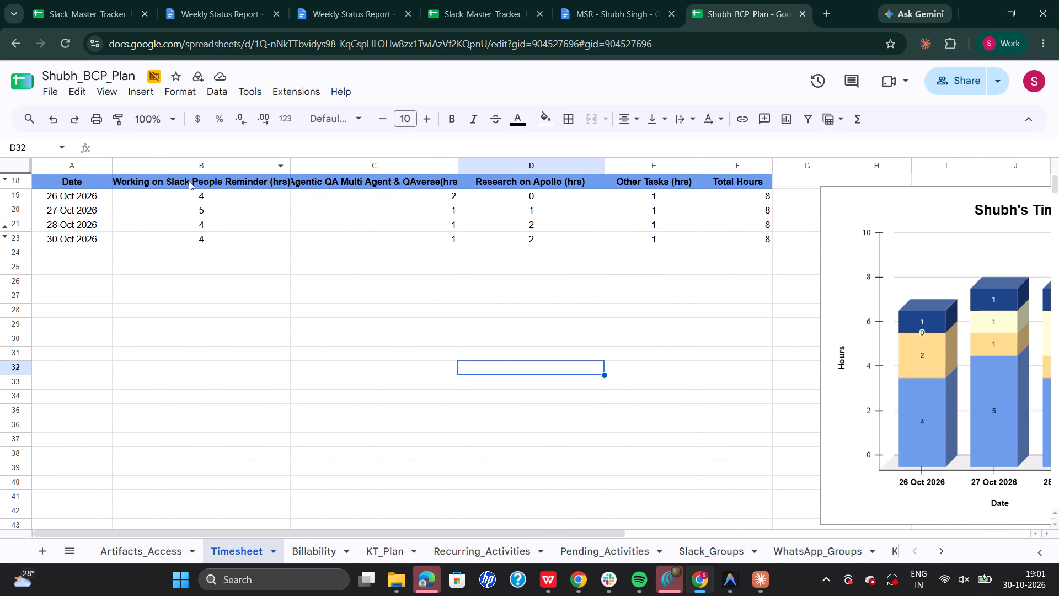
double_click(189, 181)
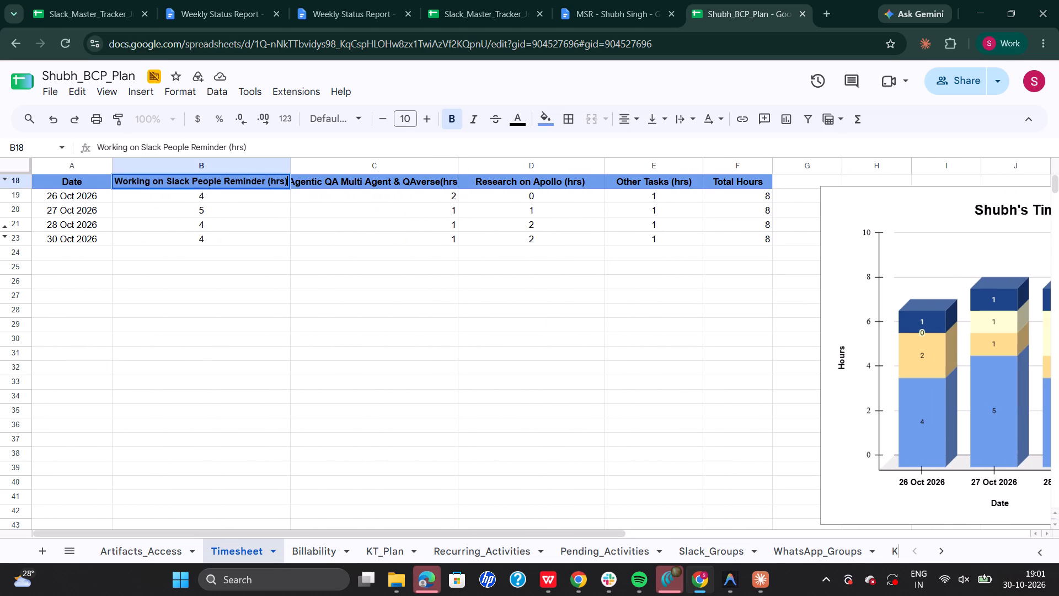
click(149, 180)
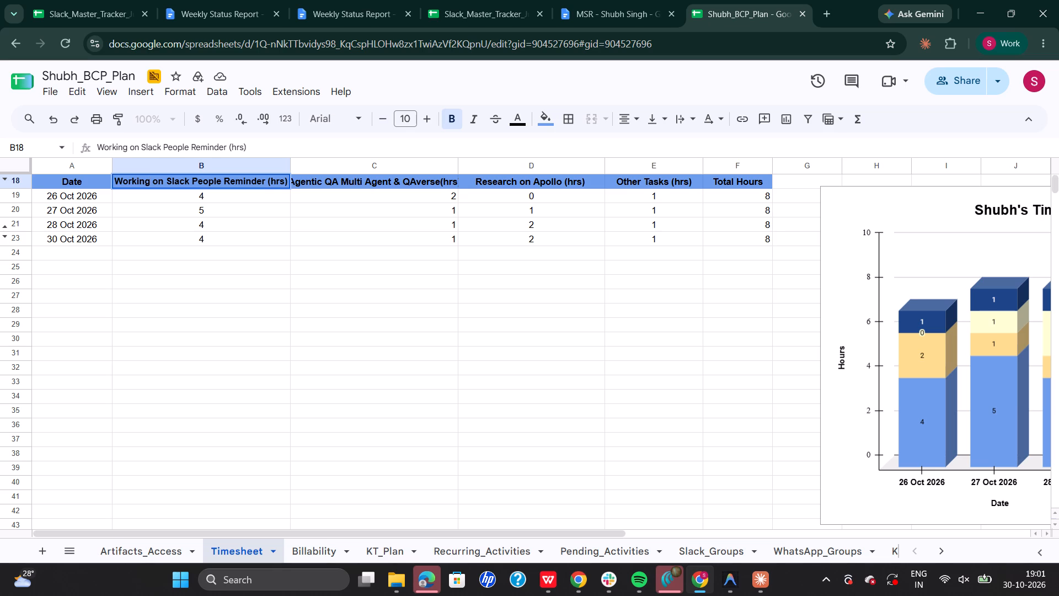
click(264, 182)
scroll(535, 288, left, 2)
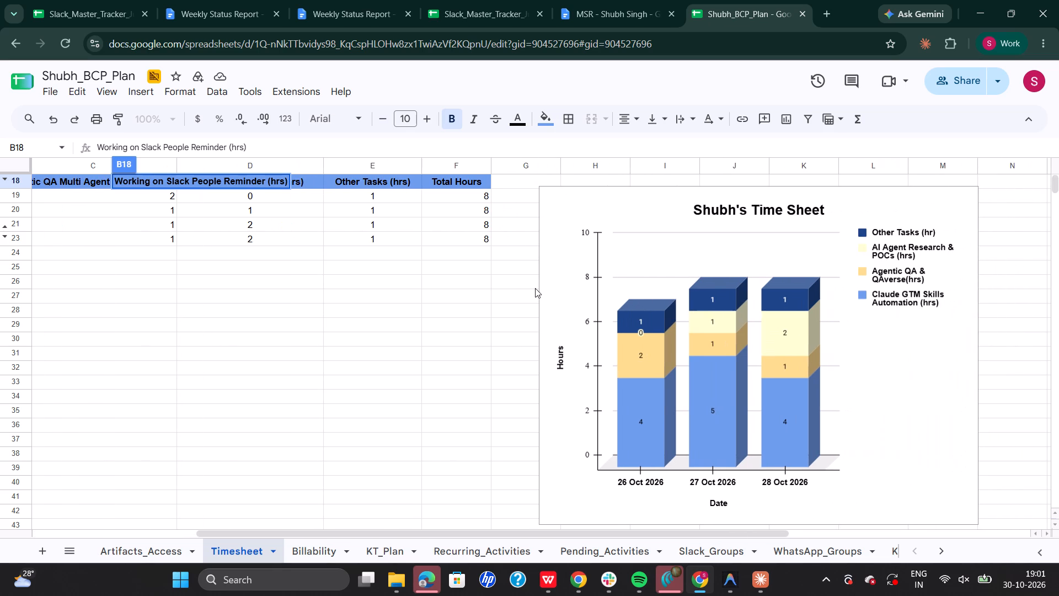
scroll(535, 288, left, 2)
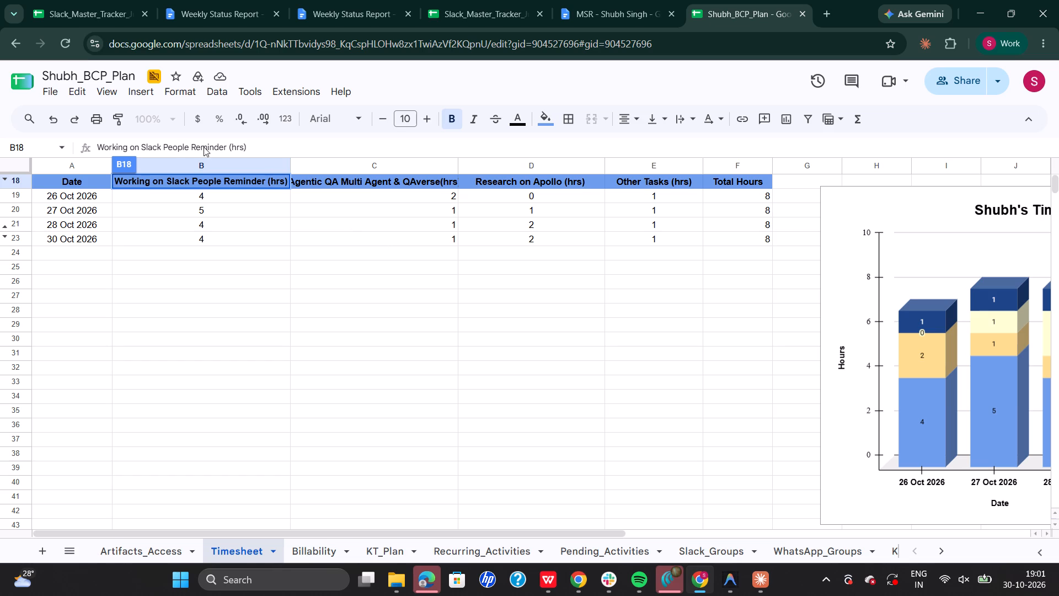
drag(286, 183, 118, 177)
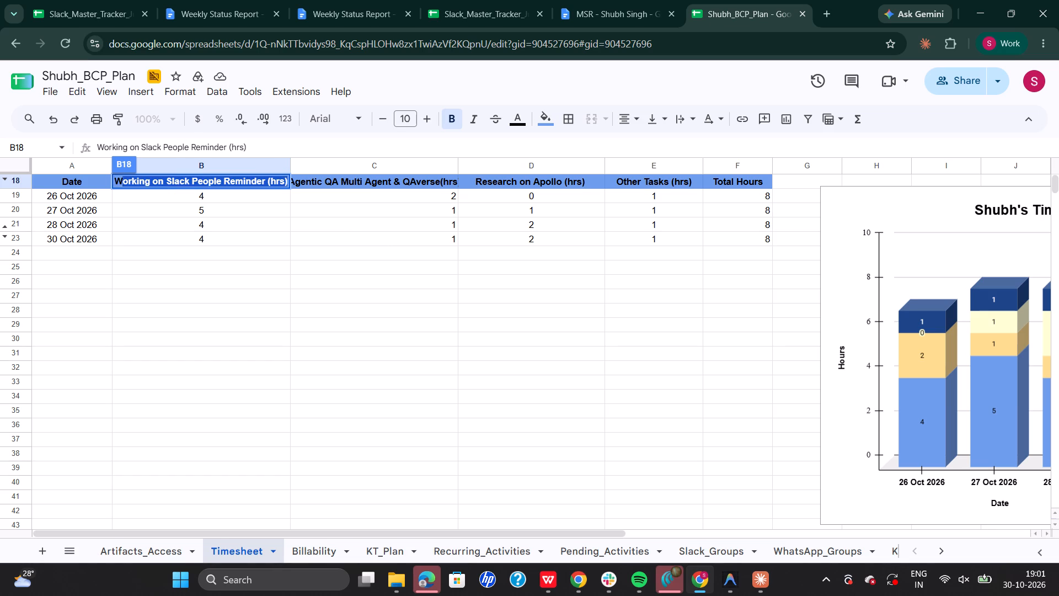
drag(118, 177, 100, 177)
key(ctrl+c)
Compare the time sheet chart's legend labels and plotted dates with the task headers and rows in the timesheet table.
scroll(556, 376, left, 6)
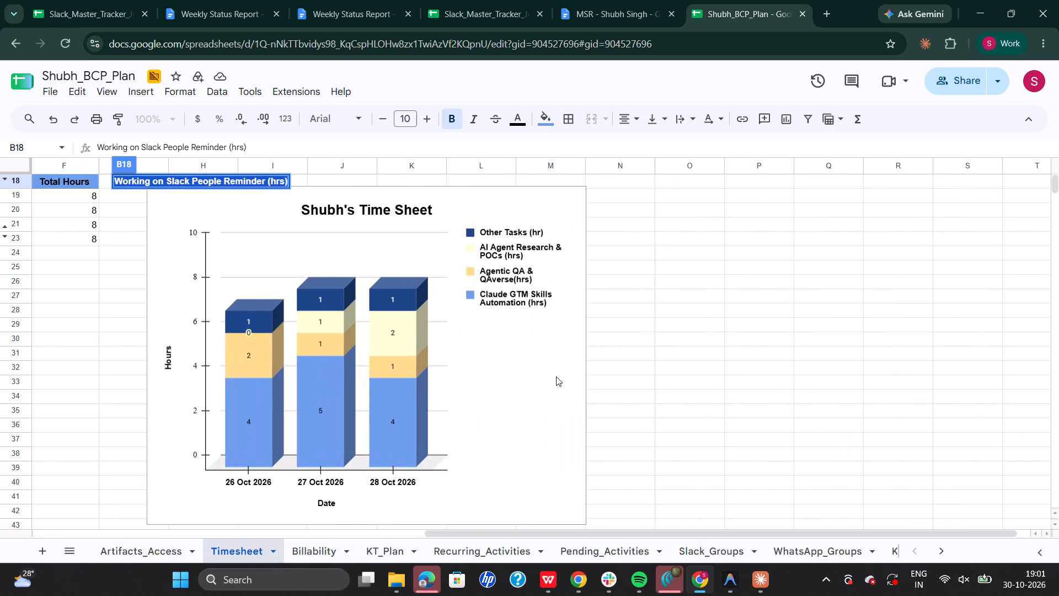
scroll(556, 376, right, 7)
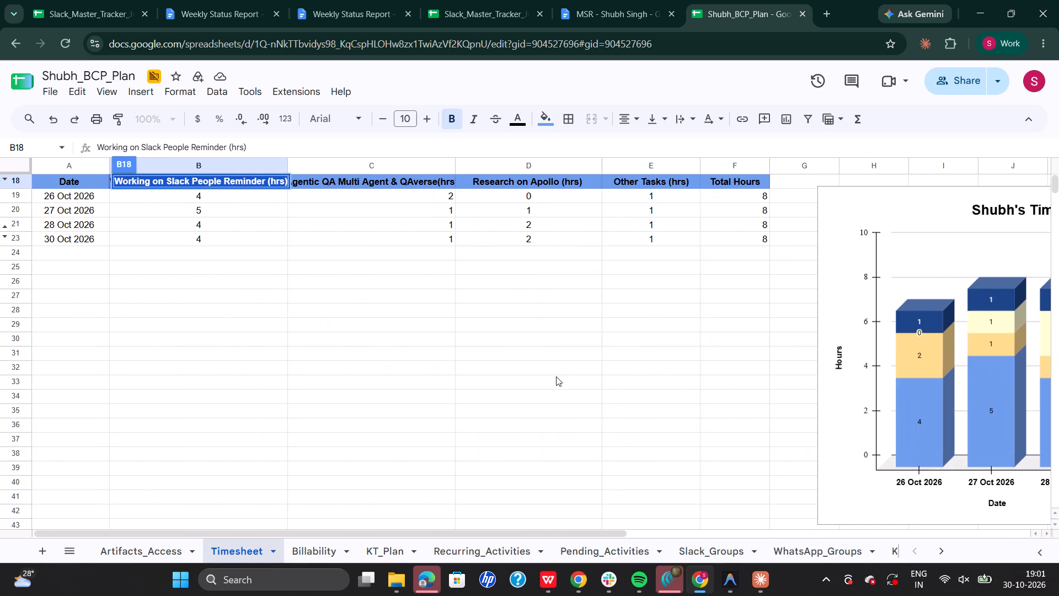
scroll(556, 376, left, 1)
click(556, 376)
click(556, 376)
scroll(556, 376, left, 5)
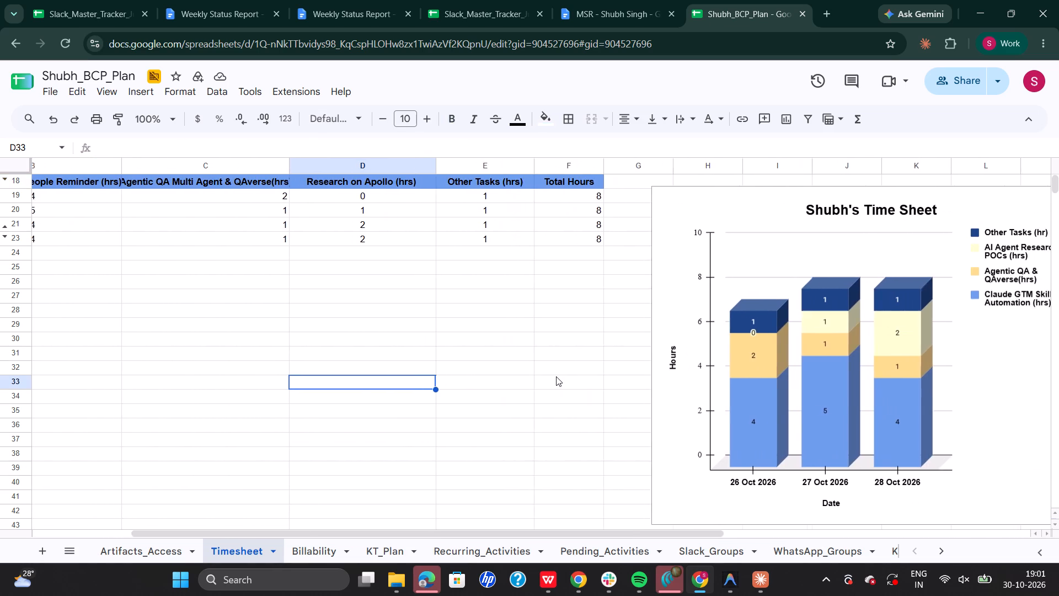
scroll(556, 376, left, 2)
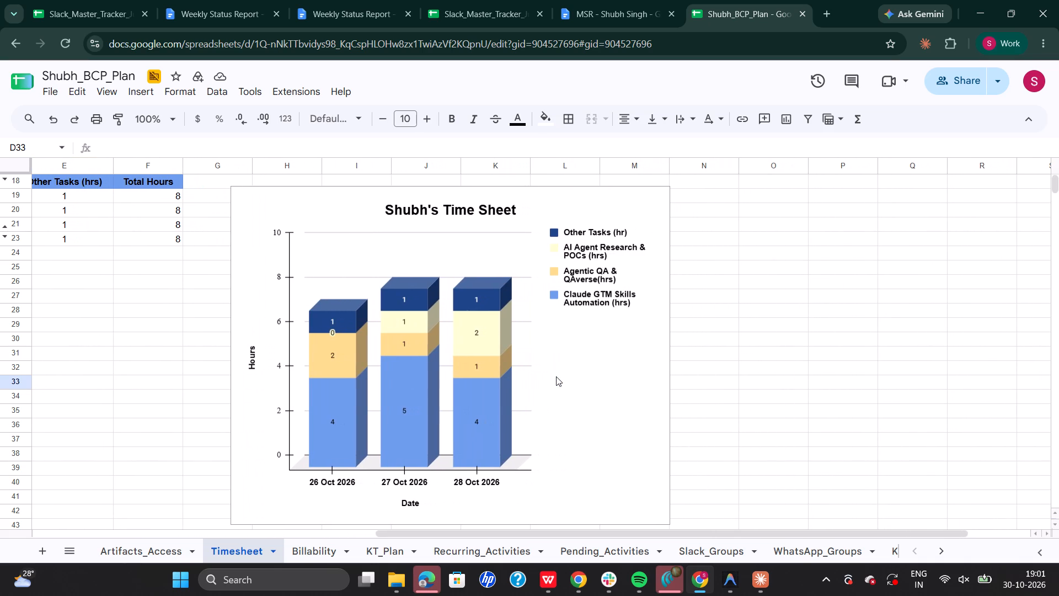
scroll(556, 376, right, 5)
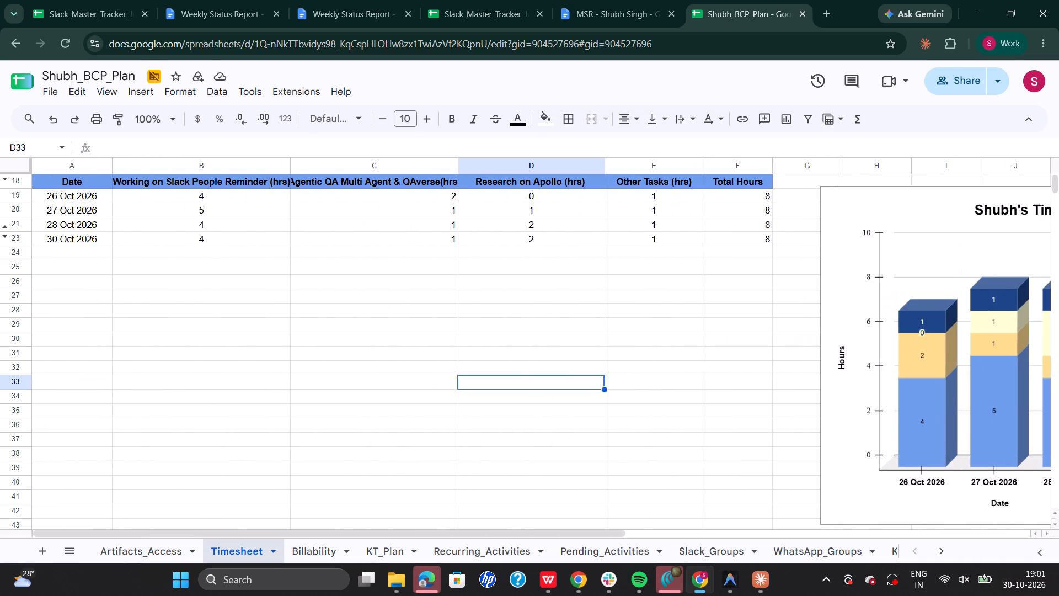
Replace the chart legend label "Claude GTM Skills Automation (hrs)" with the copied text "Working on Slack People Reminder (hrs)".
scroll(556, 376, left, 4)
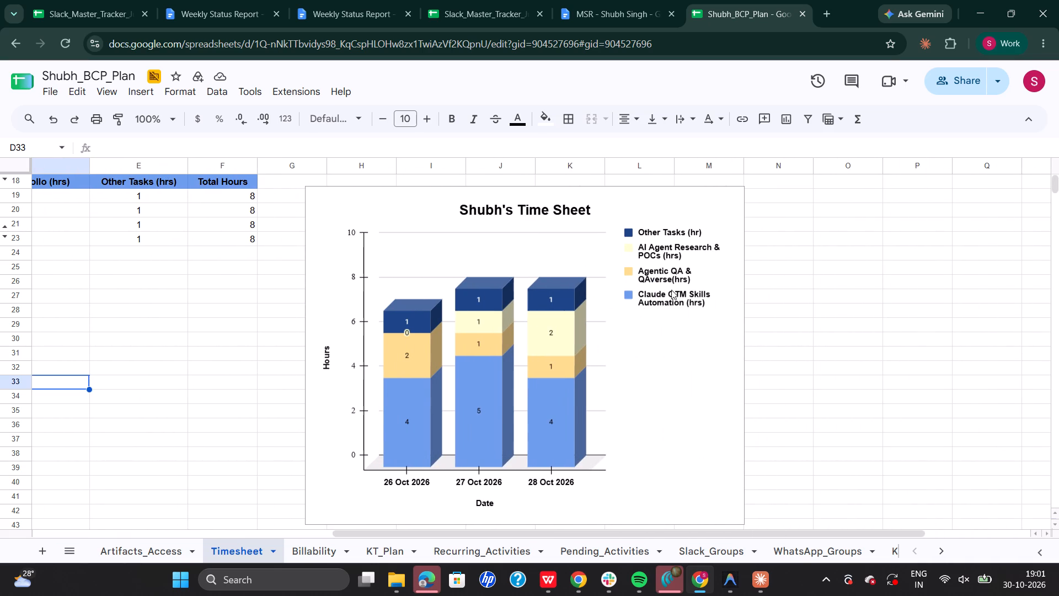
double_click(670, 296)
click(670, 296)
click(670, 296)
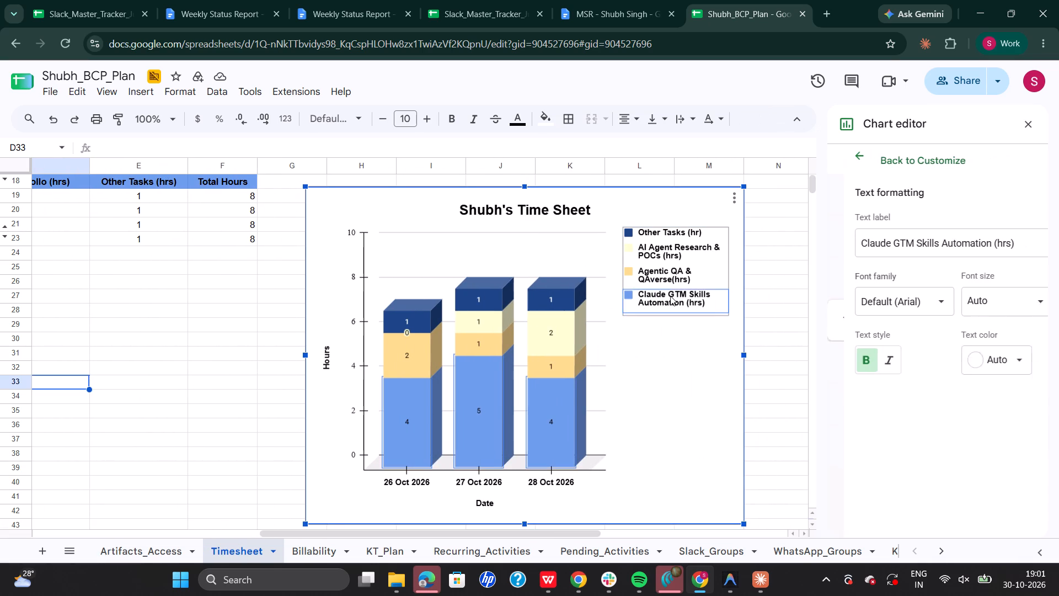
key(BackSpace)
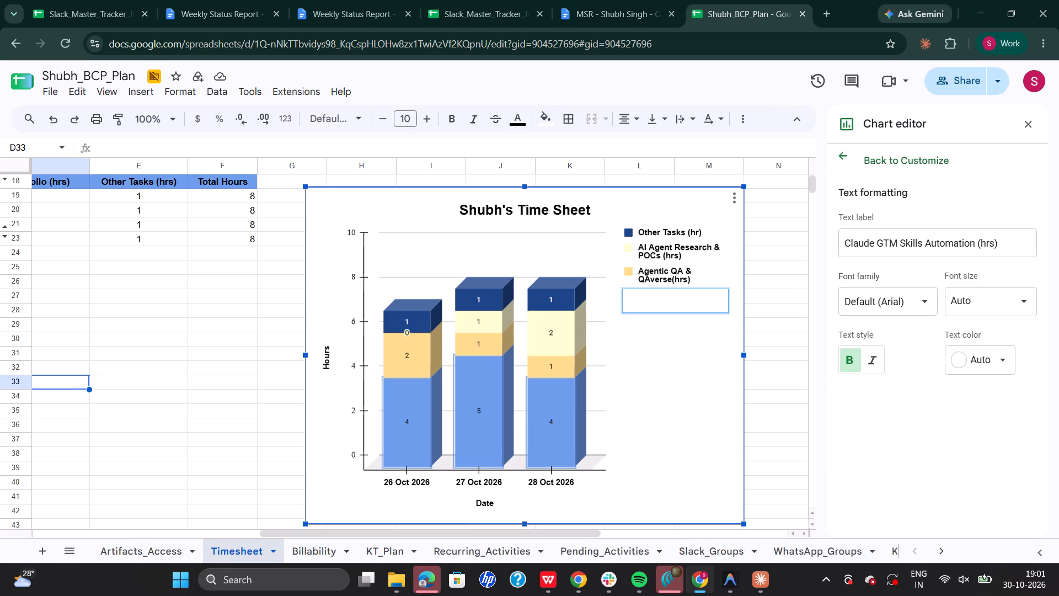
key(ctrl+v)
click(681, 400)
Copy the full header text "Agentic QA Multi Agent & QAverse(hrs)" from cell C18.
scroll(681, 400, right, 7)
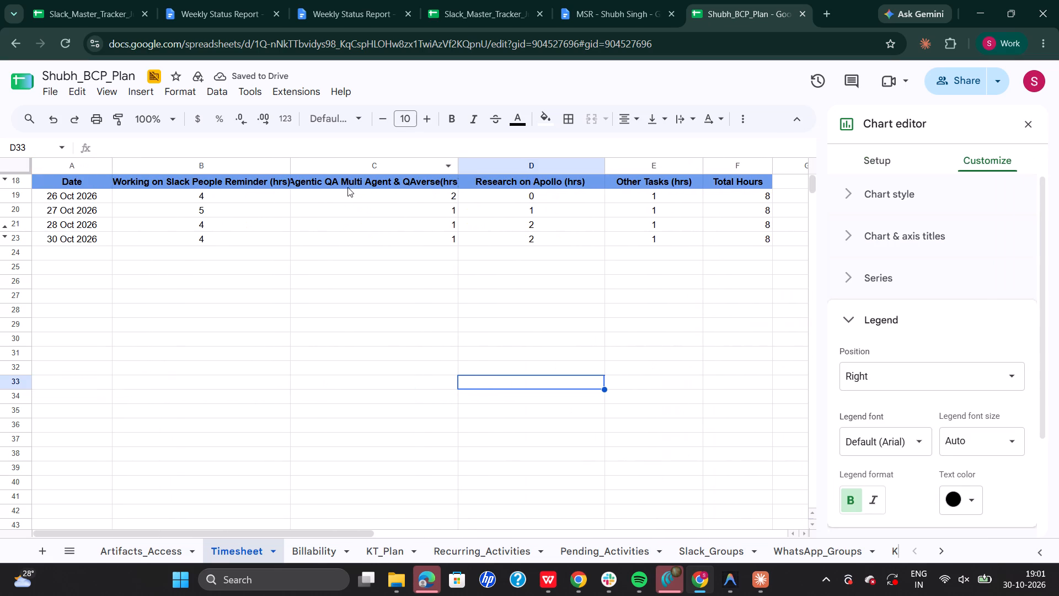
double_click(353, 184)
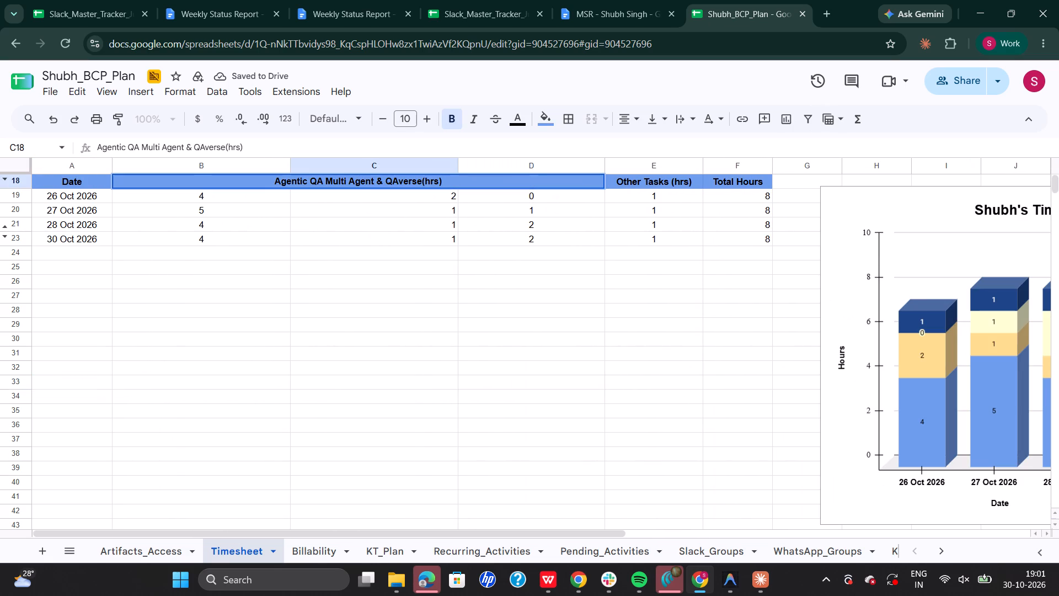
click(353, 184)
key(ctrl+a)
key(ctrl+c)
click(506, 350)
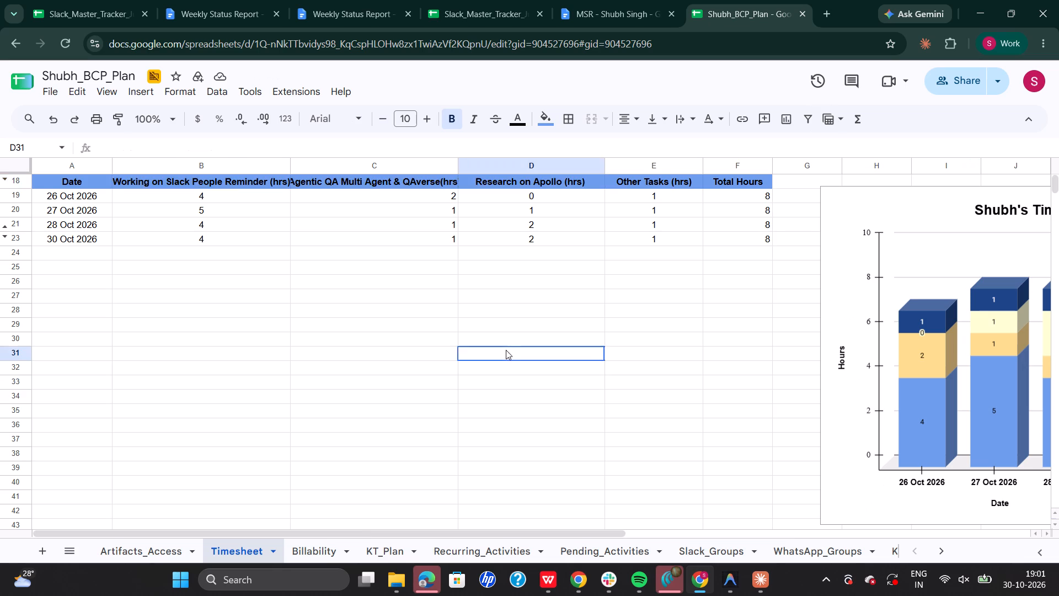
Replace the chart legend label "AI Agent Research & POCs (hrs)" with the copied text "Agentic QA Multi Agent & QAverse(hrs)".
scroll(506, 350, left, 6)
scroll(506, 350, right, 1)
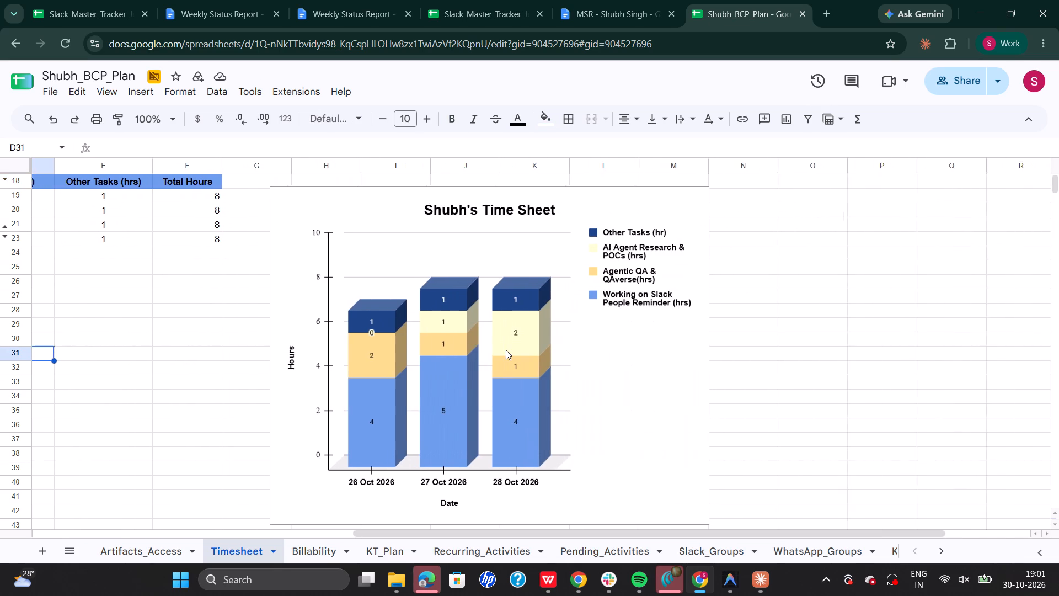
scroll(506, 350, right, 3)
scroll(506, 350, left, 1)
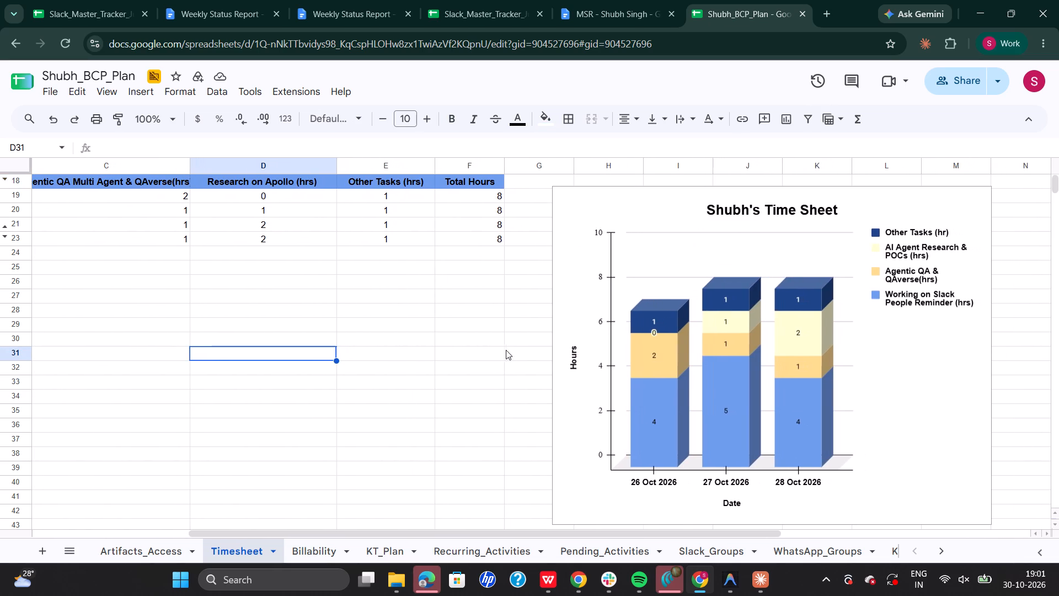
scroll(506, 350, left, 2)
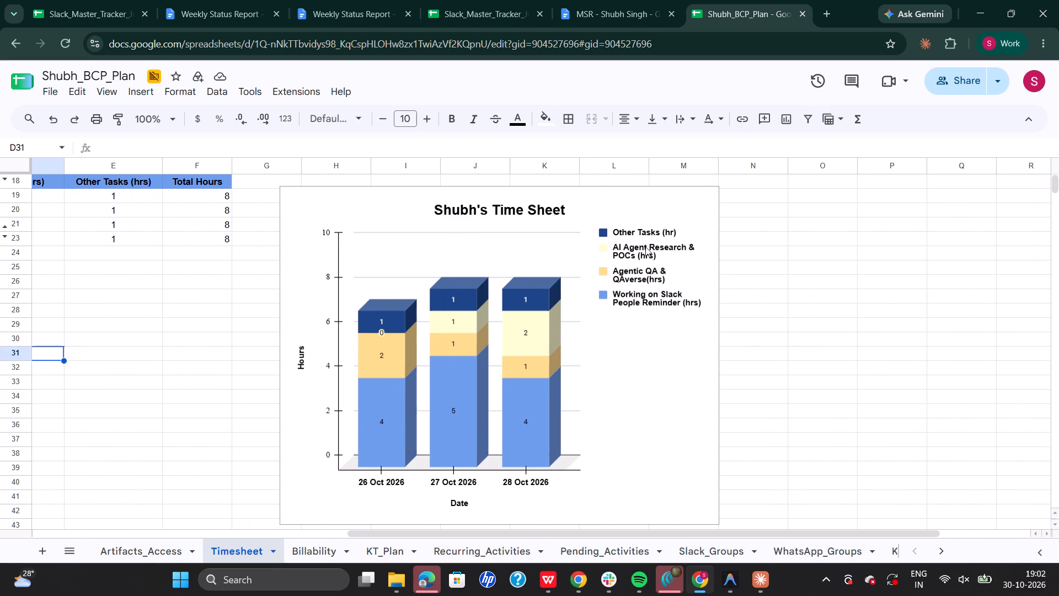
triple_click(638, 250)
click(638, 250)
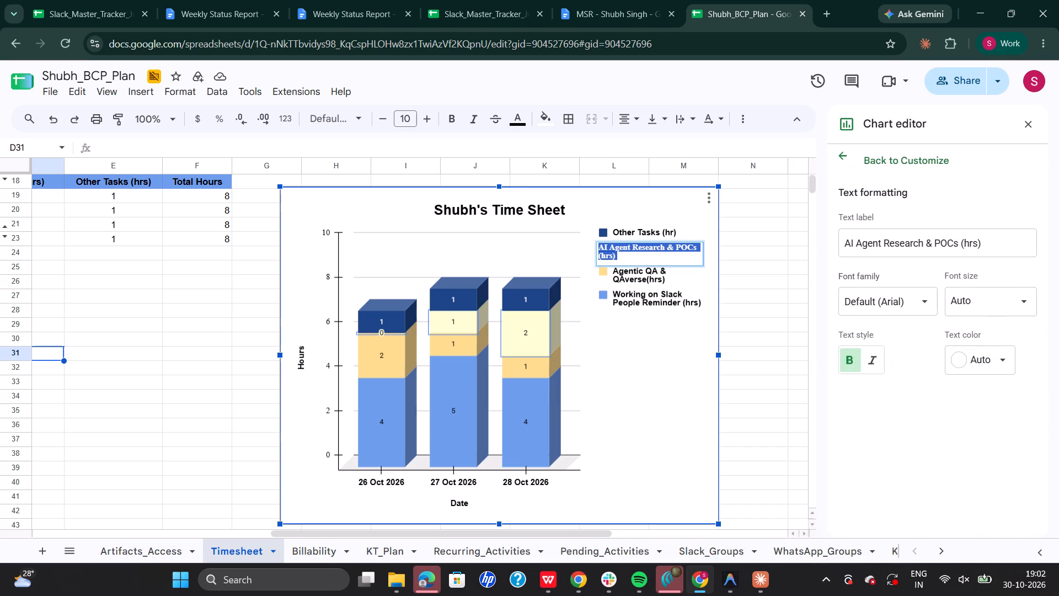
key(BackSpace)
key(ctrl+v)
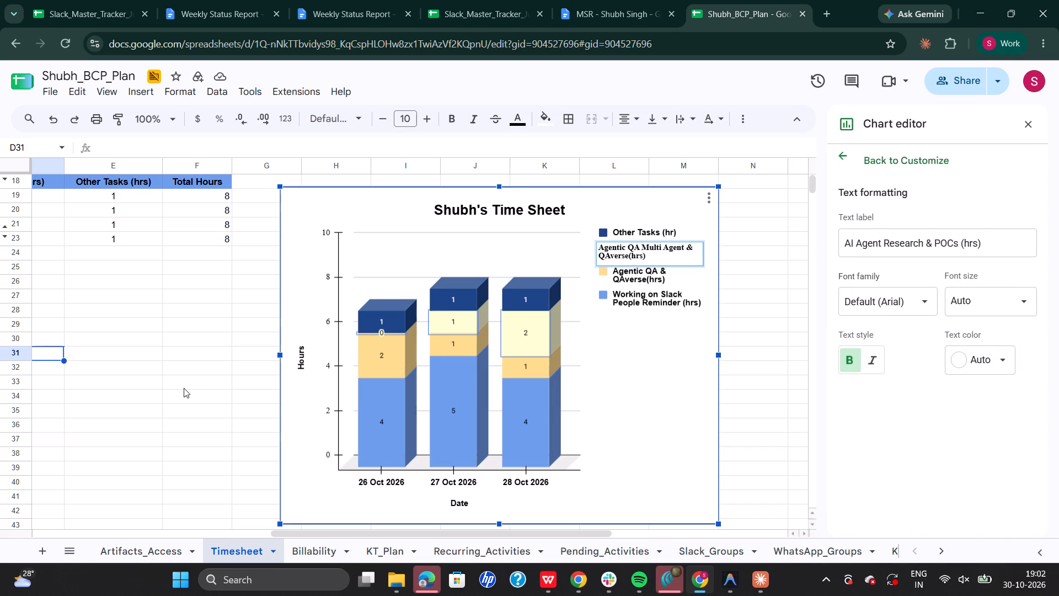
click(207, 389)
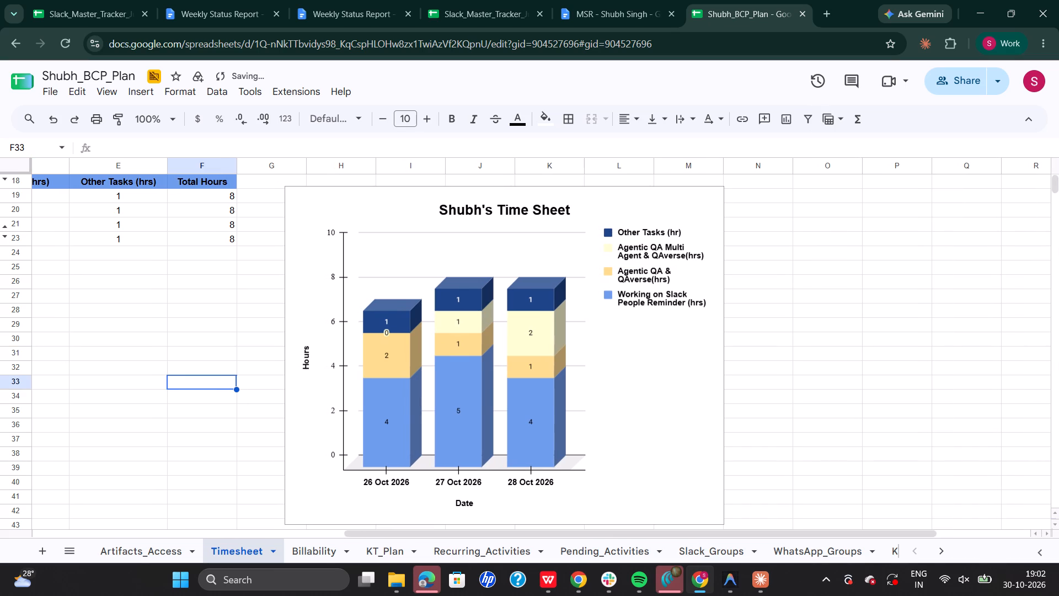
Copy the full header text "Research on Apollo (hrs)" from cell D18.
scroll(212, 279, right, 3)
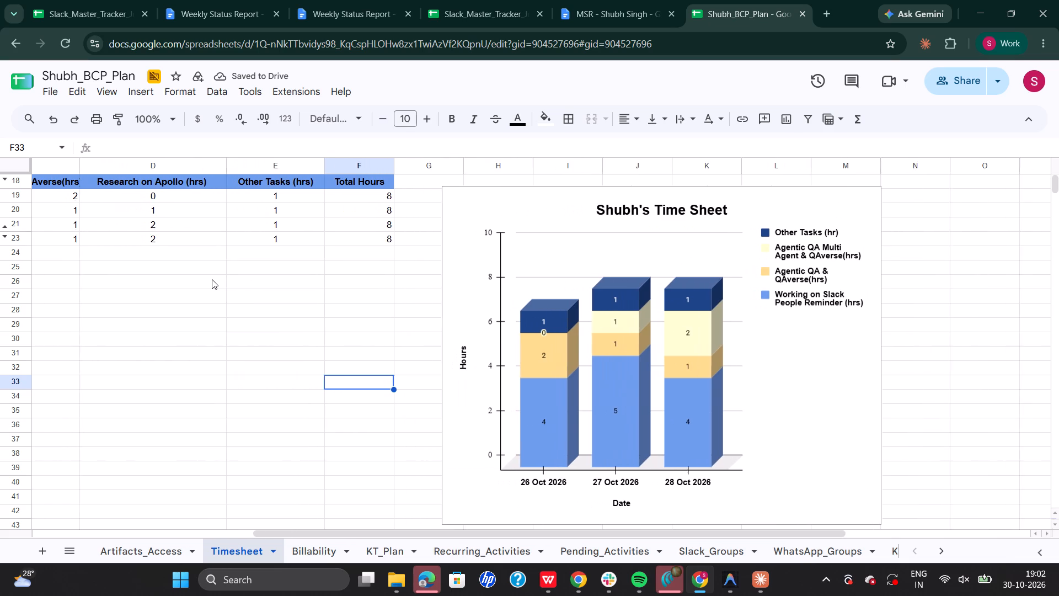
scroll(212, 279, right, 2)
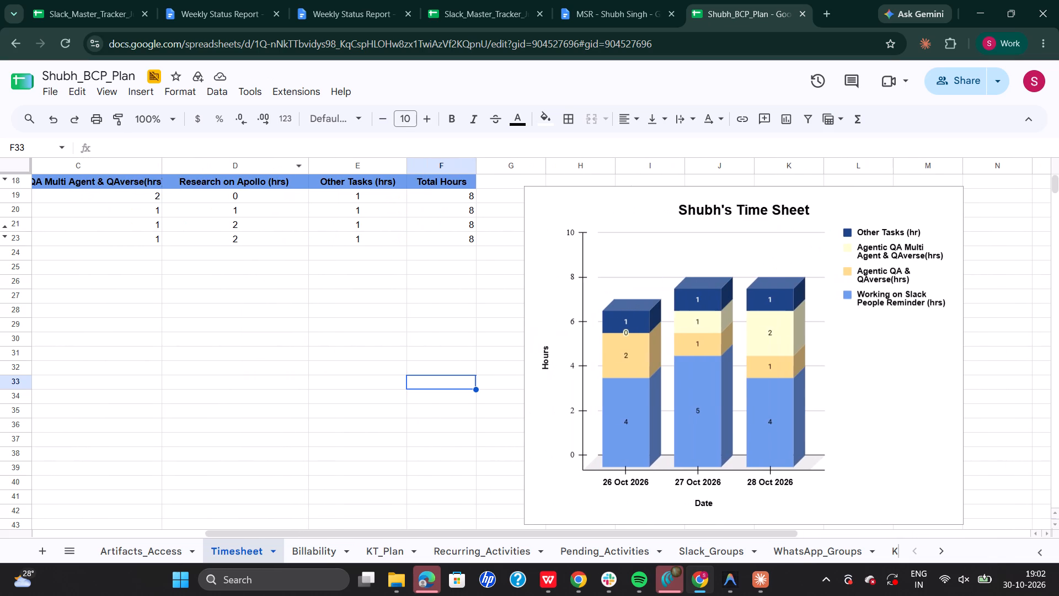
double_click(226, 182)
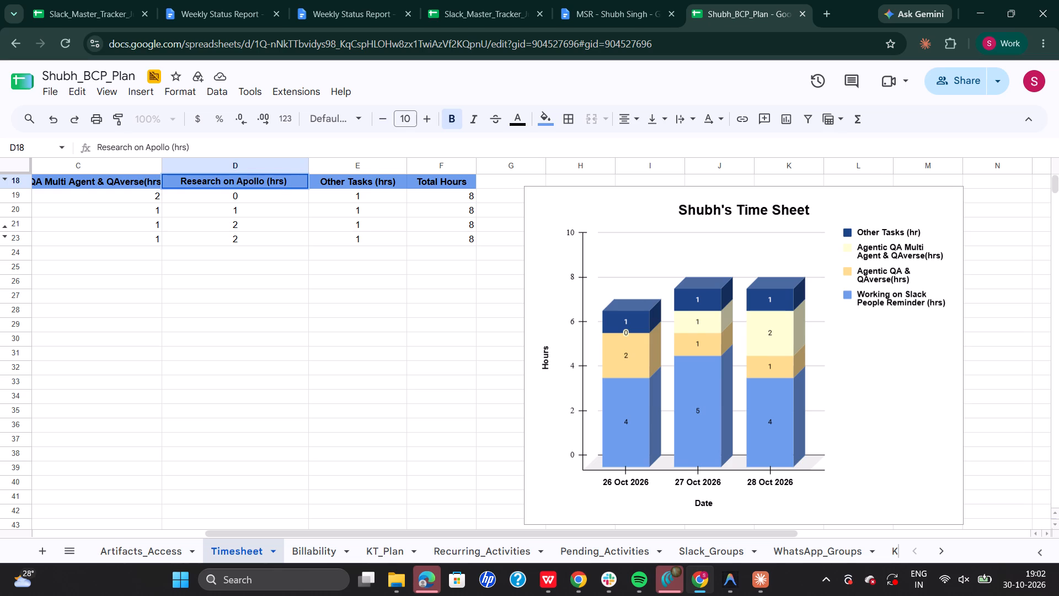
drag(294, 180, 182, 188)
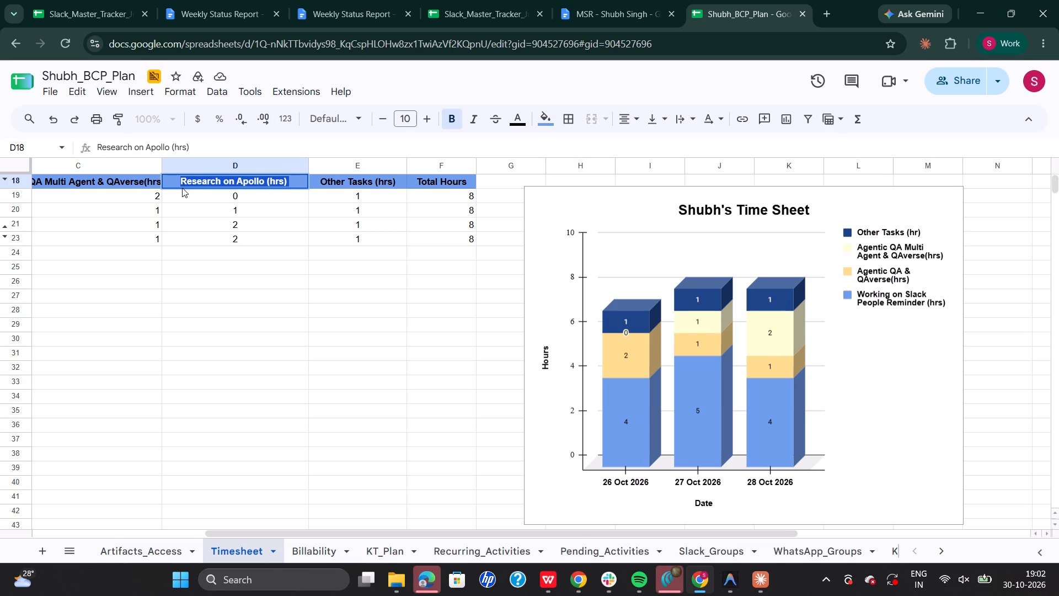
key(ctrl+c)
Replace the chart legend label "Agentic QA & QAverse(hrs)" with the copied text "Research on Apollo (hrs)".
scroll(462, 375, left, 1)
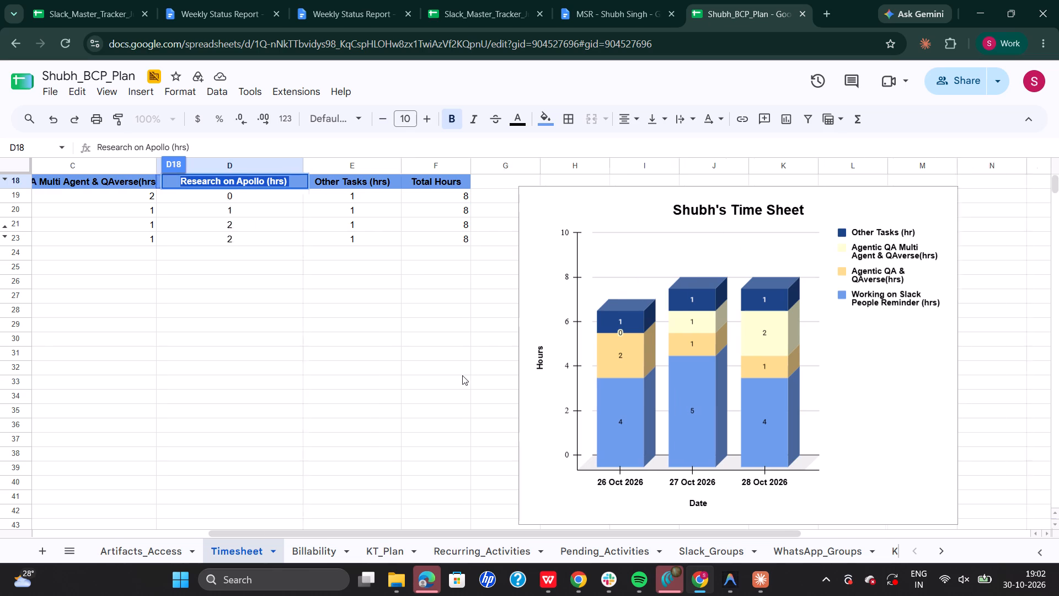
scroll(462, 375, left, 1)
double_click(730, 273)
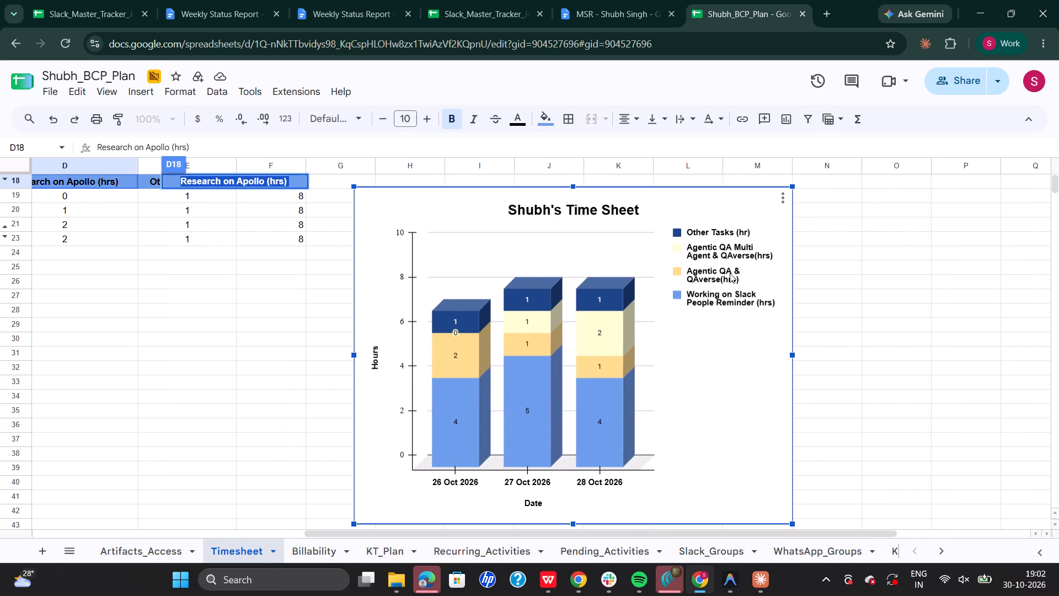
double_click(730, 273)
key(BackSpace)
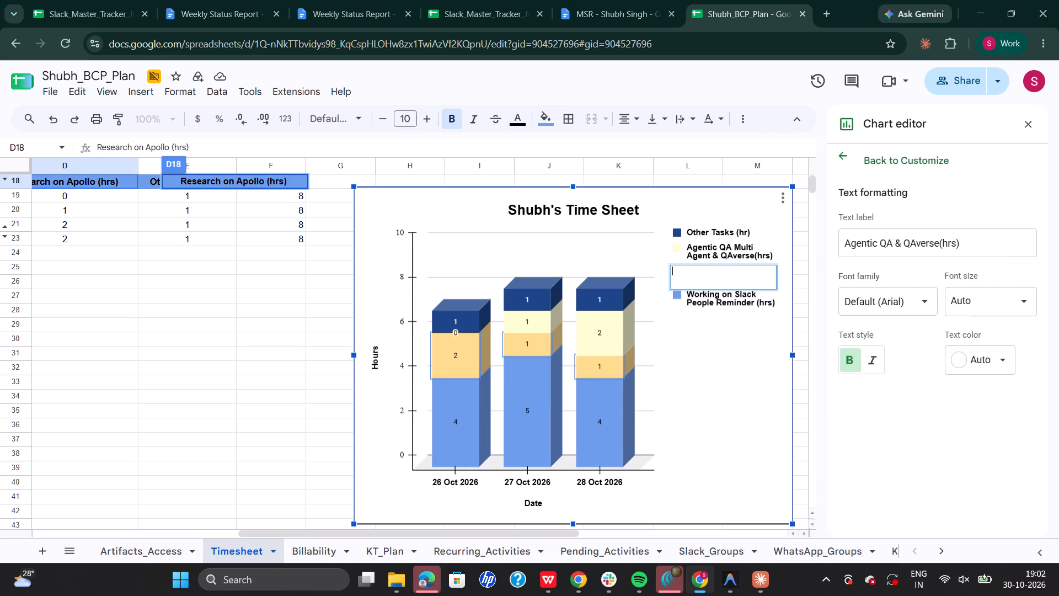
key(ctrl+v)
click(192, 409)
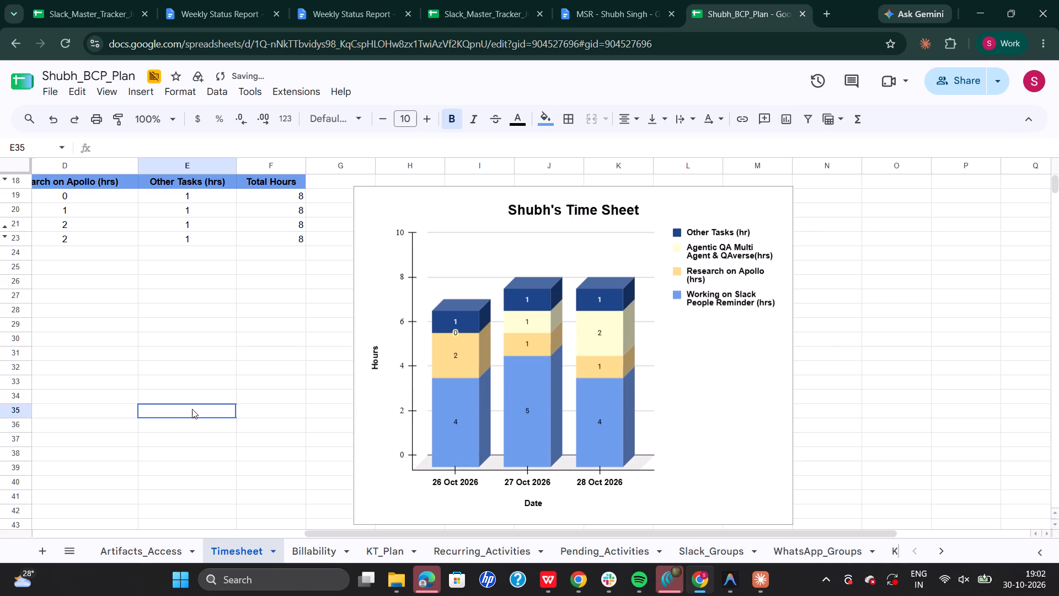
Capture a screenshot of the timesheet table from the header row to 30 Oct 2026, covering the Date through Total Hours columns.
scroll(548, 395, right, 1)
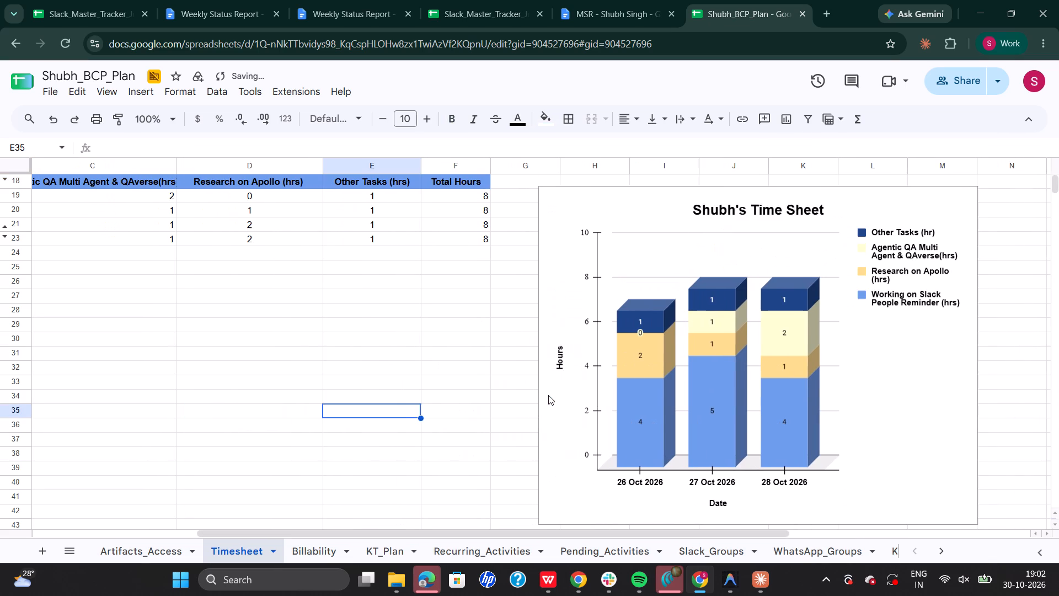
scroll(548, 395, right, 4)
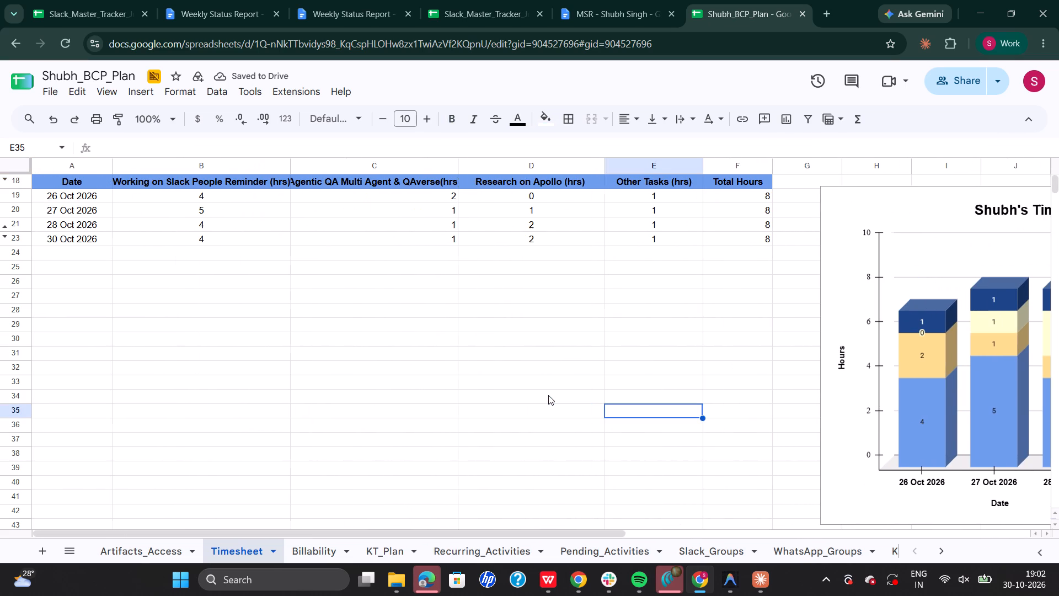
scroll(548, 395, right, 1)
key(ctrl+minus)
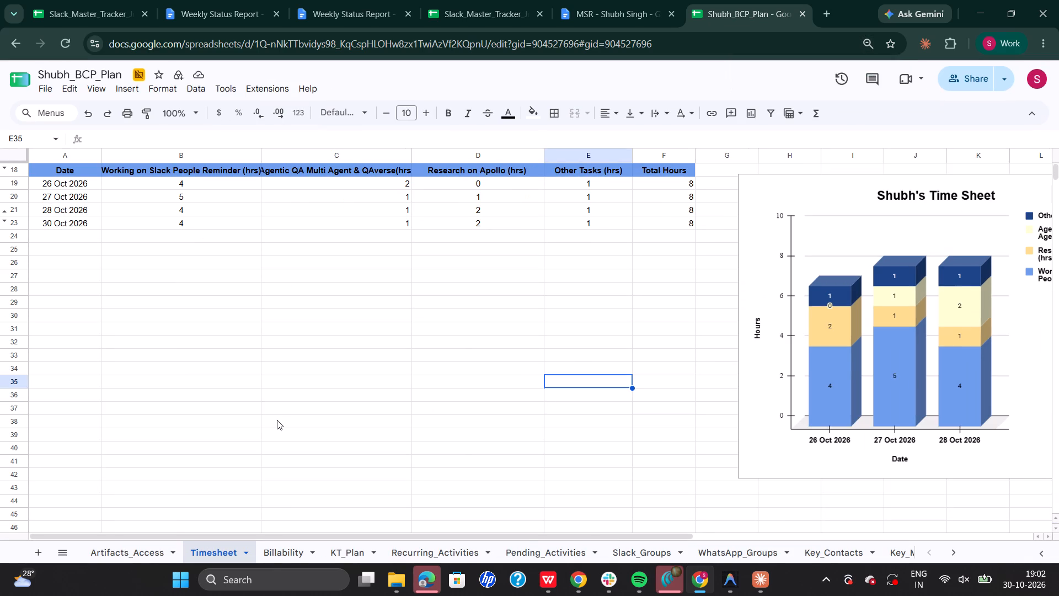
key(Print)
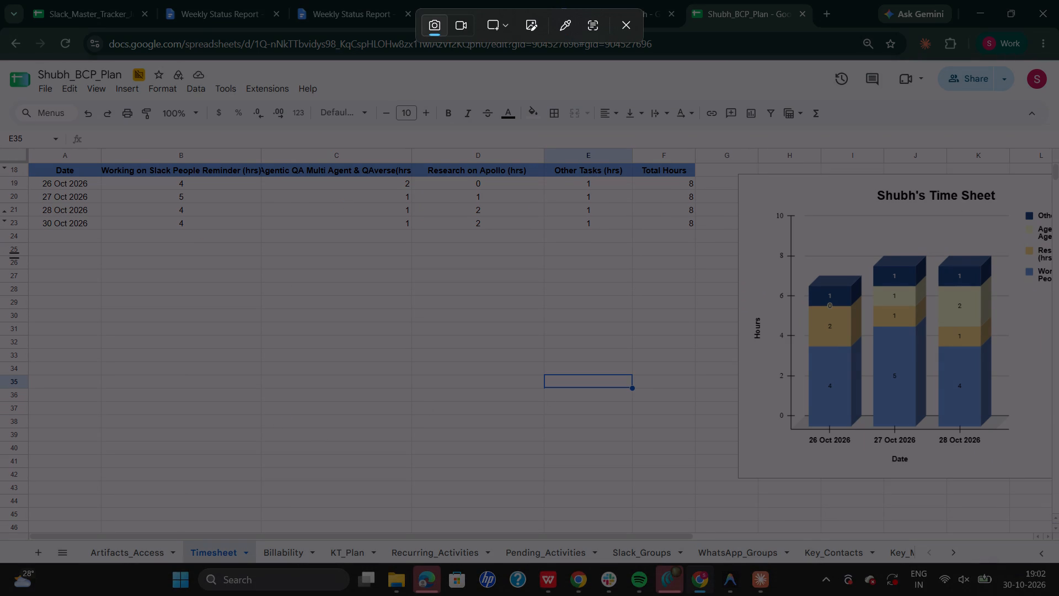
drag(2, 161, 638, 233)
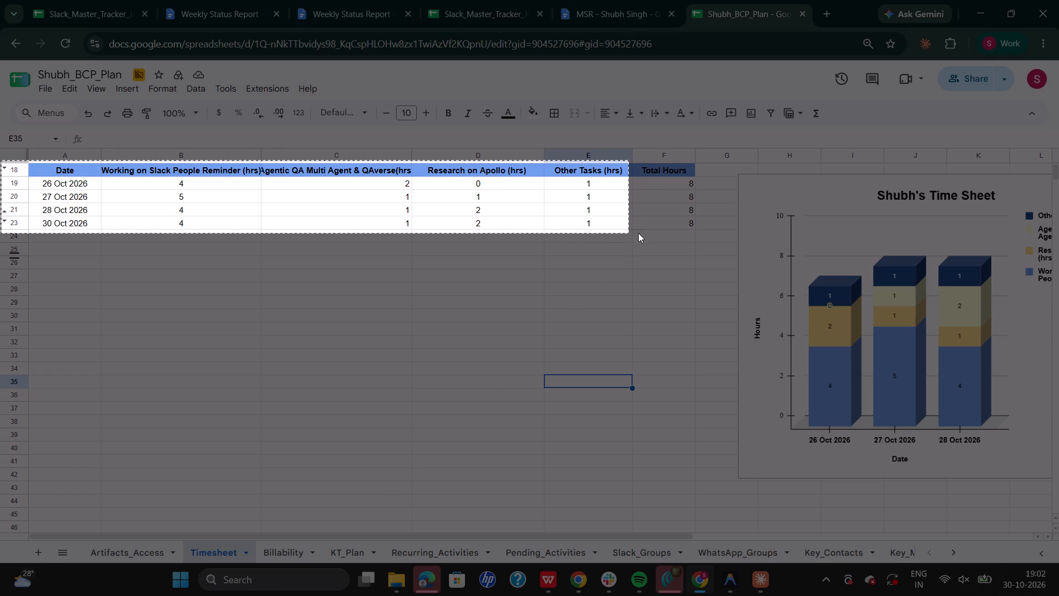
drag(638, 233, 697, 228)
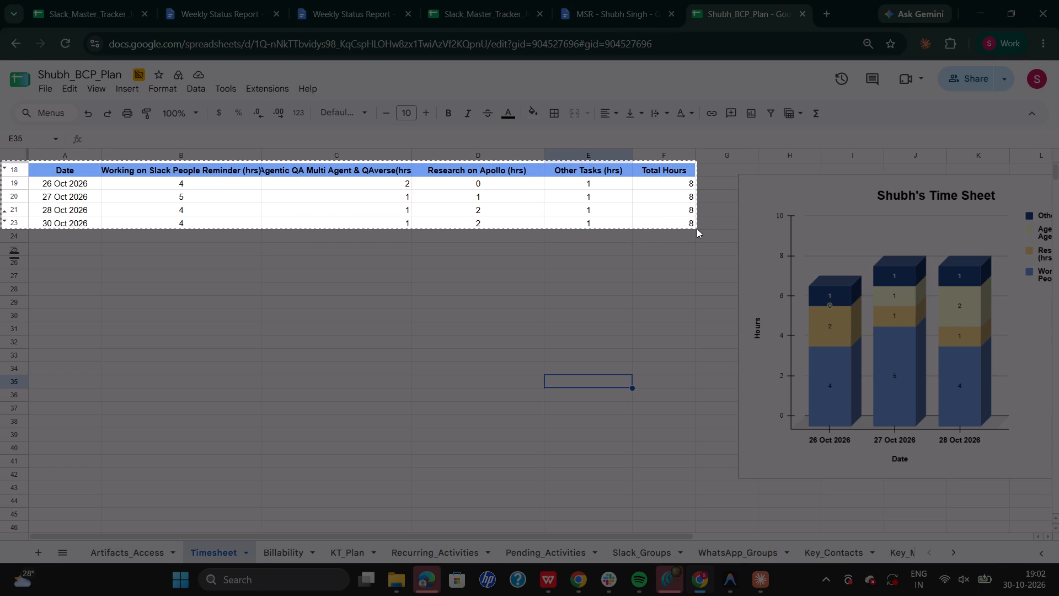
drag(697, 228, 695, 229)
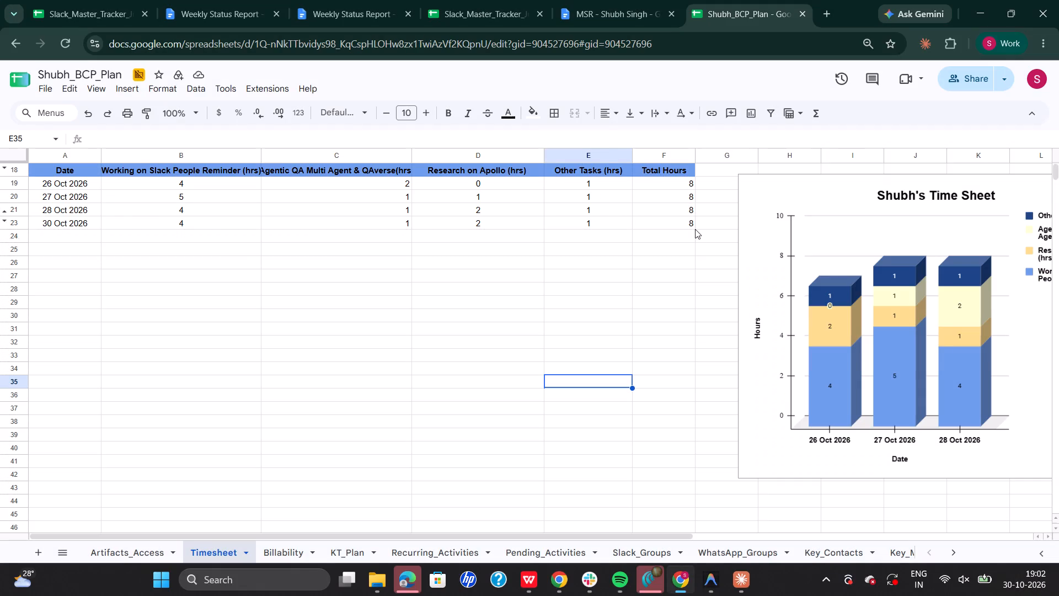
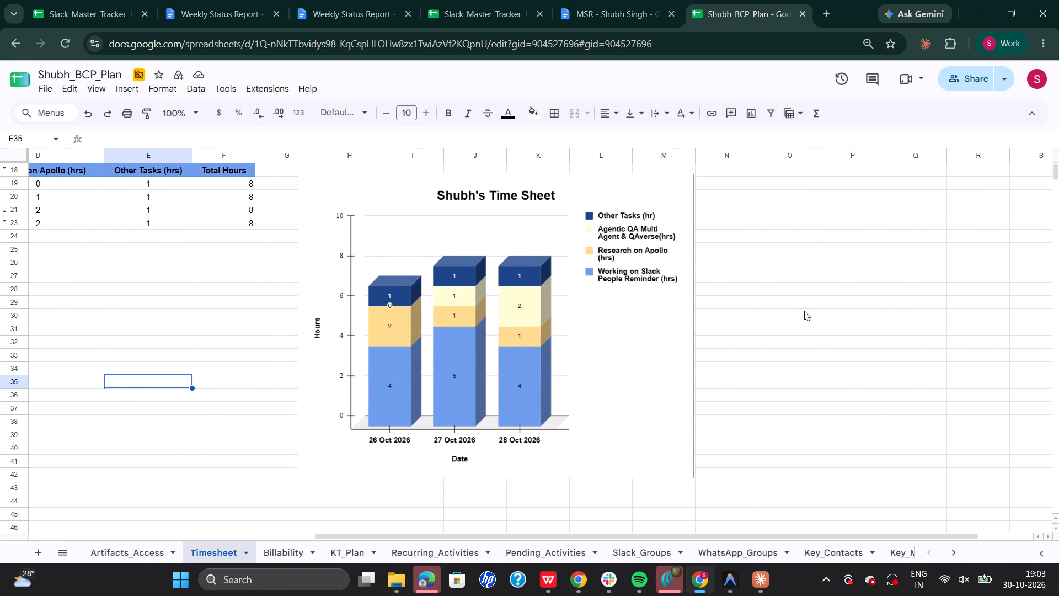
Capture a screenshot of the whole Time Sheet chart, from its title to the Date axis label and including the legend.
key(Print)
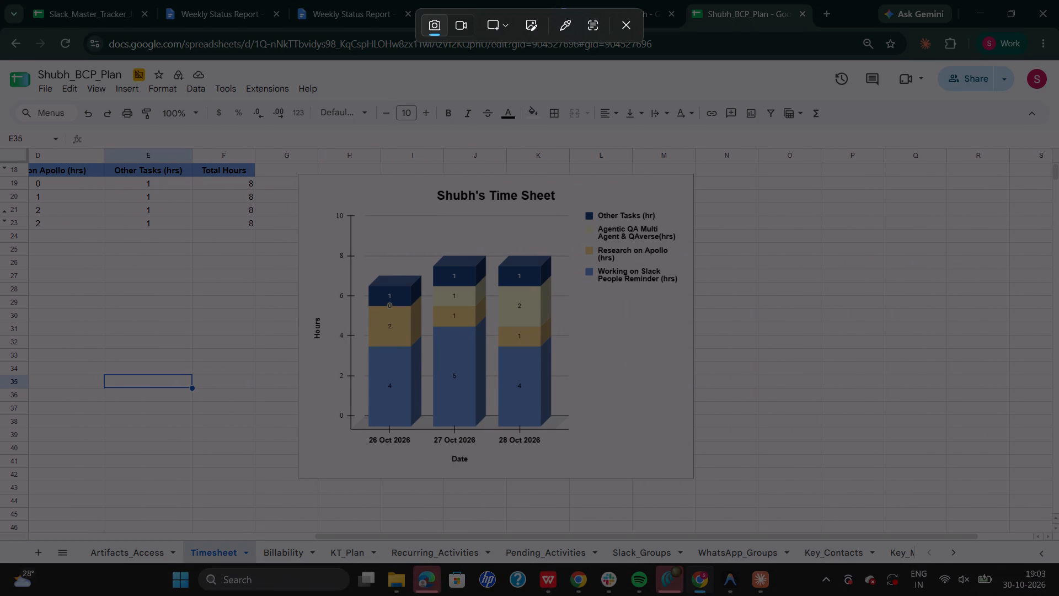
drag(298, 174, 673, 375)
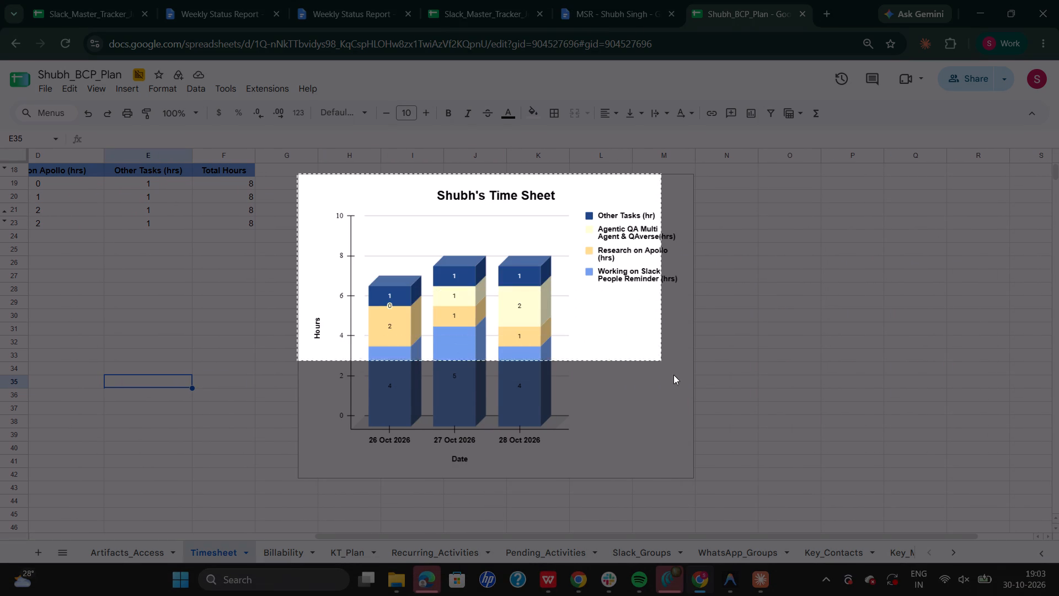
drag(673, 375, 693, 478)
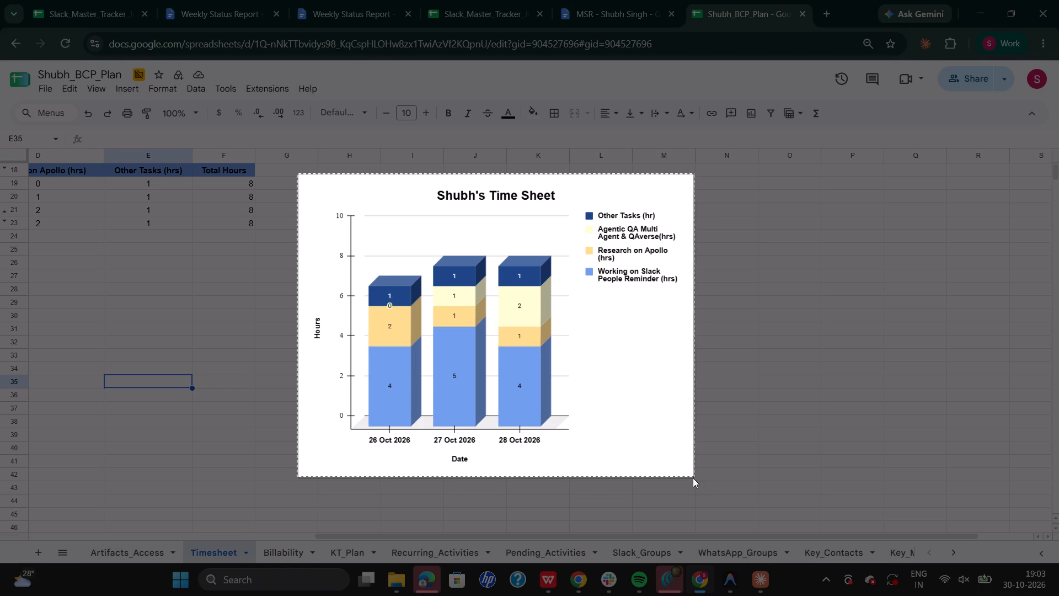
drag(693, 478, 691, 478)
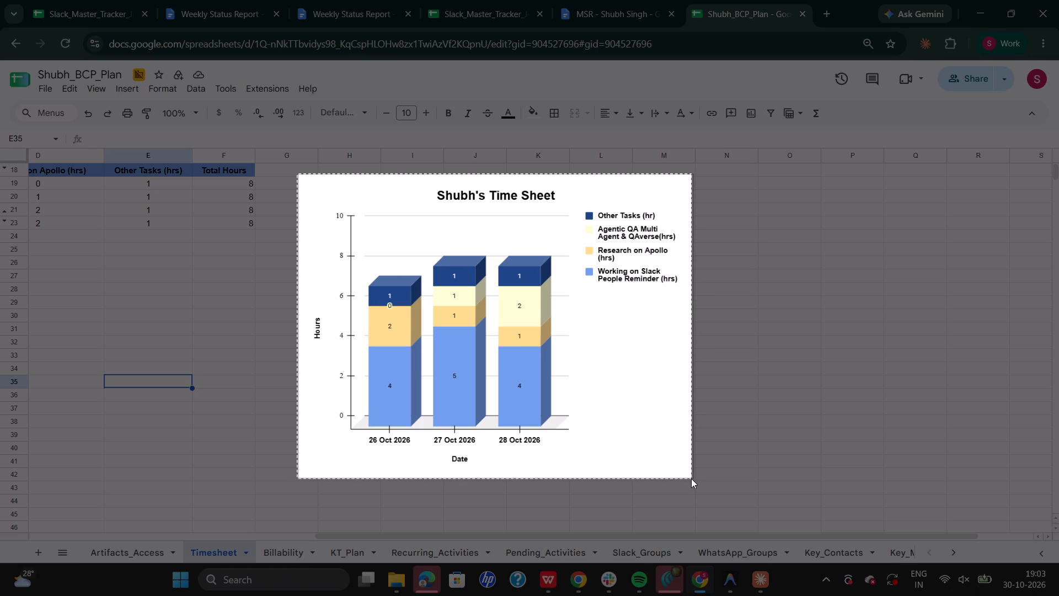
drag(691, 478, 692, 478)
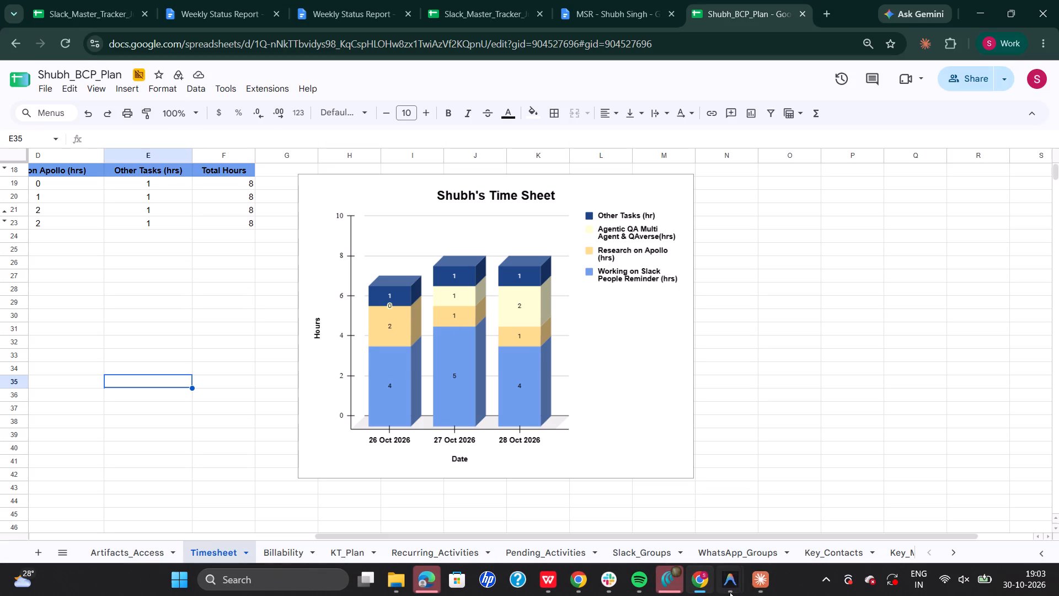